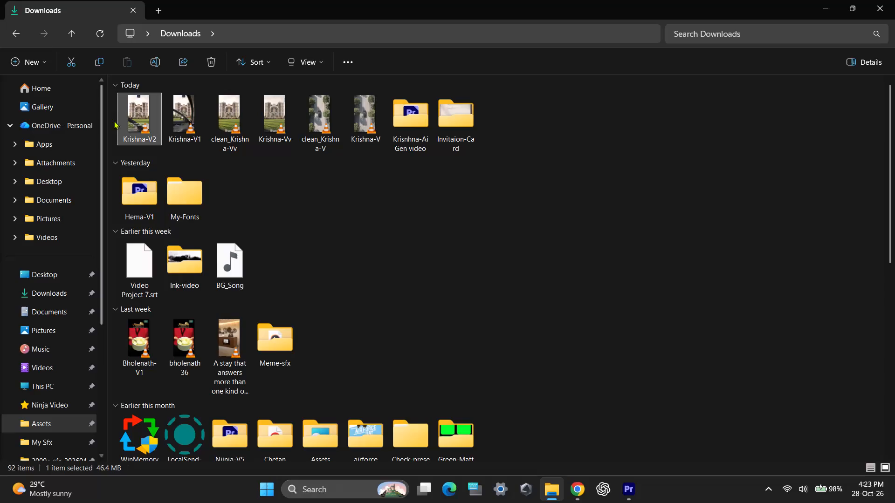
Move today's six Krishna video files from Downloads into the Krisnhna-Ai Gen video folder.
drag(111, 121, 346, 128)
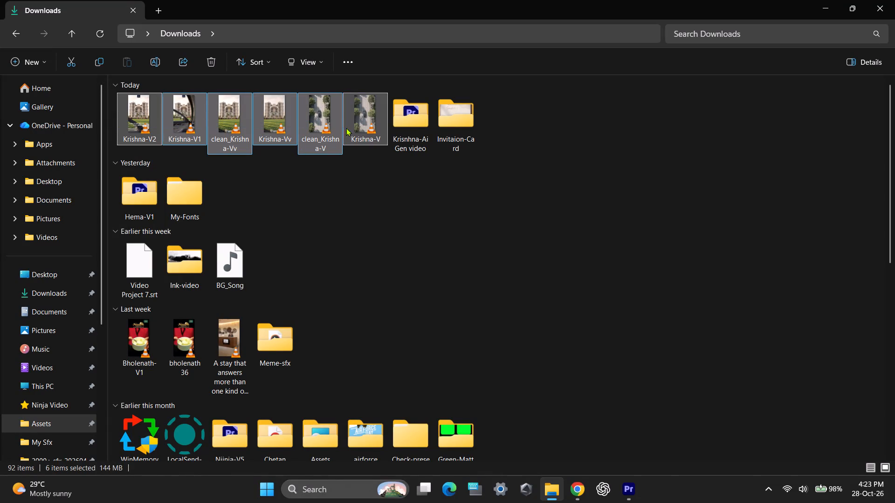
drag(354, 125, 397, 125)
click(414, 128)
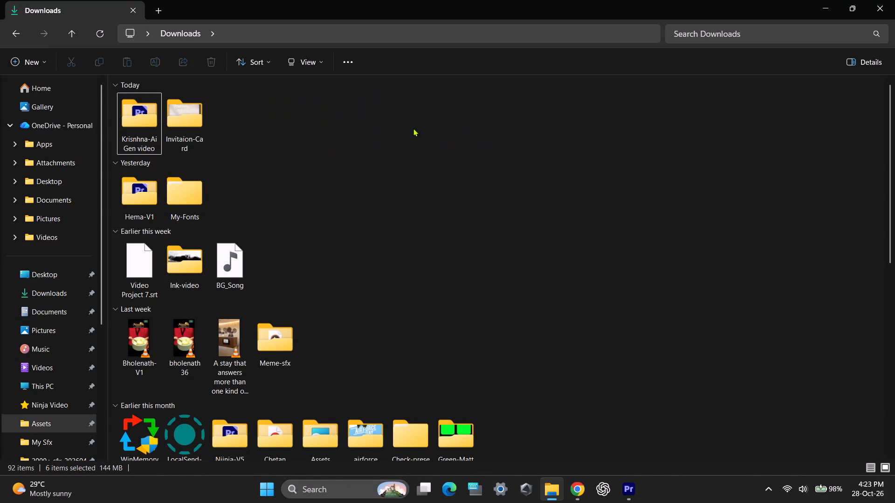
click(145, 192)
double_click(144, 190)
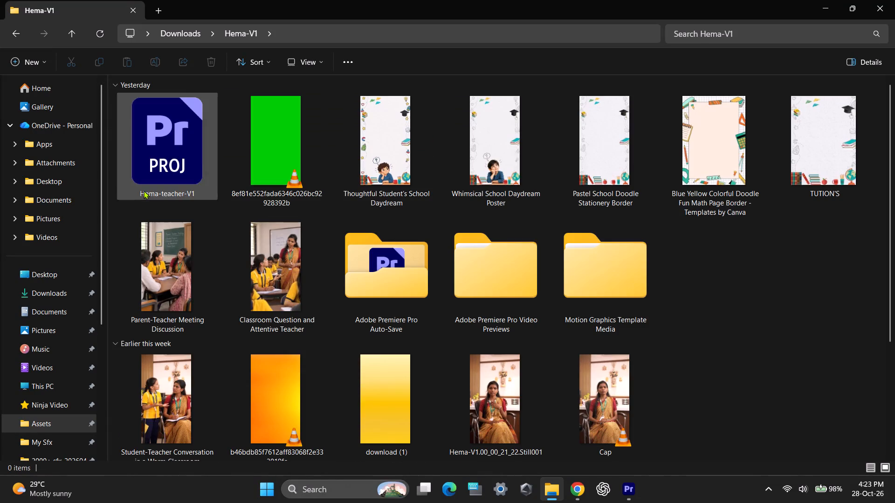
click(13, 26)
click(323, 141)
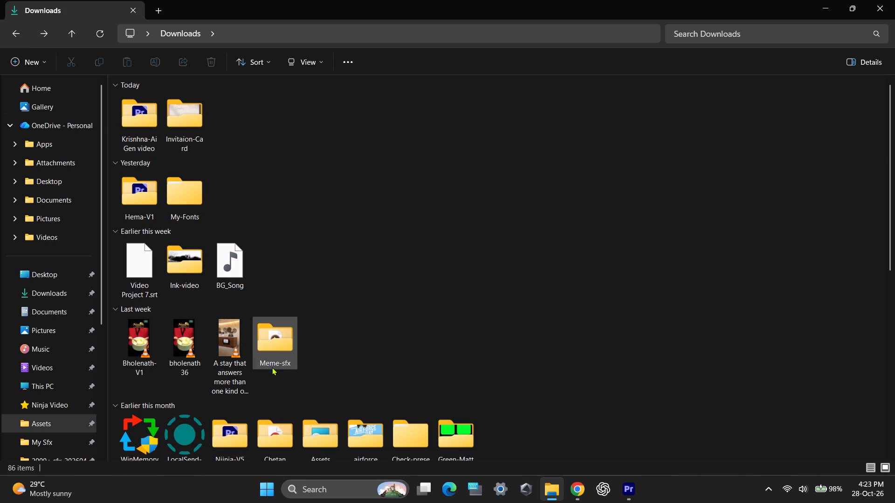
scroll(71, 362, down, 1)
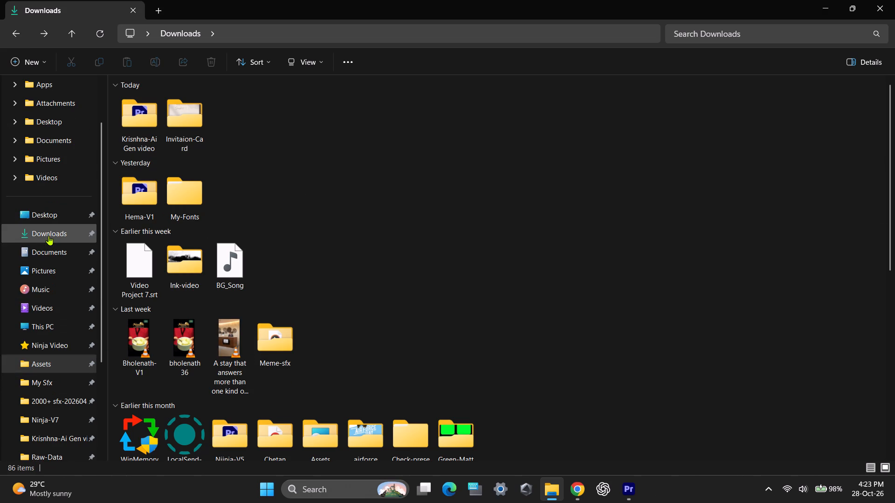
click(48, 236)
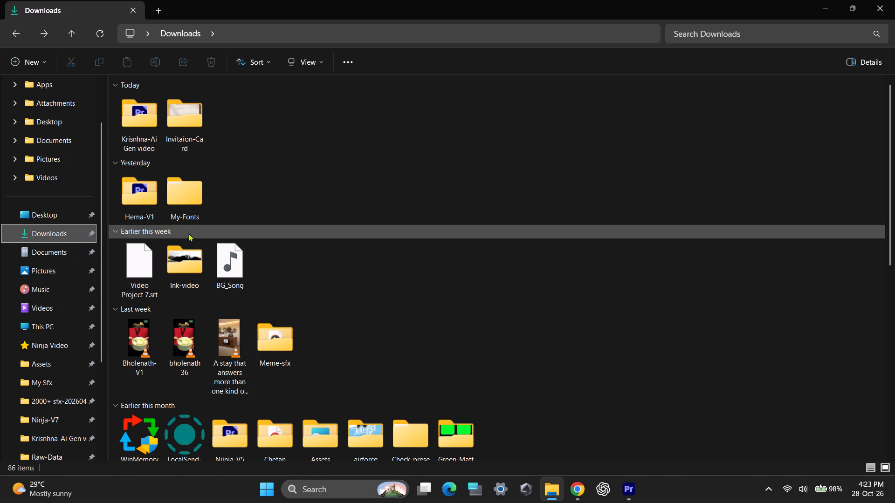
Go to the pinned Ninja Video folder and open its Ninja Sample Video subfolder.
scroll(42, 391, down, 1)
click(43, 273)
click(47, 288)
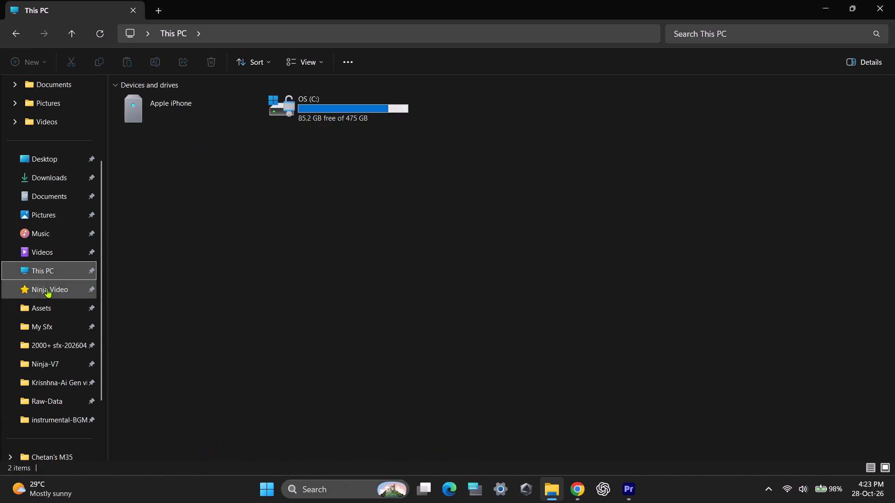
scroll(131, 204, up, 1)
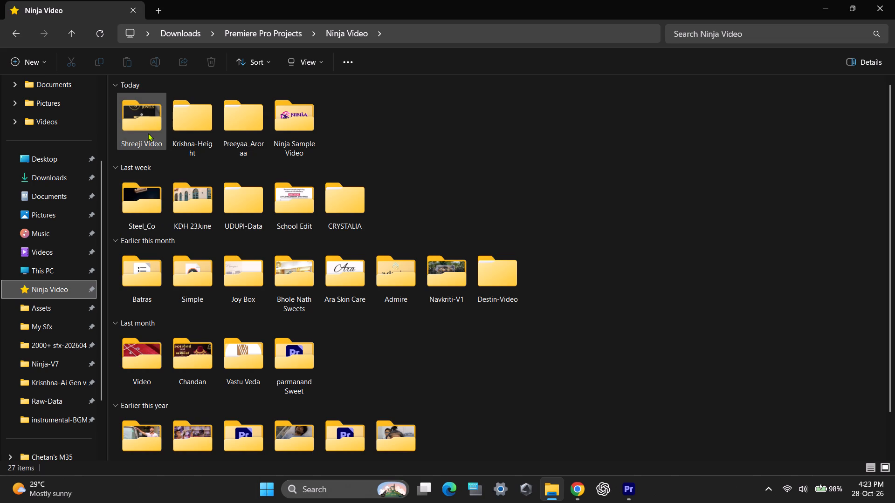
double_click(317, 132)
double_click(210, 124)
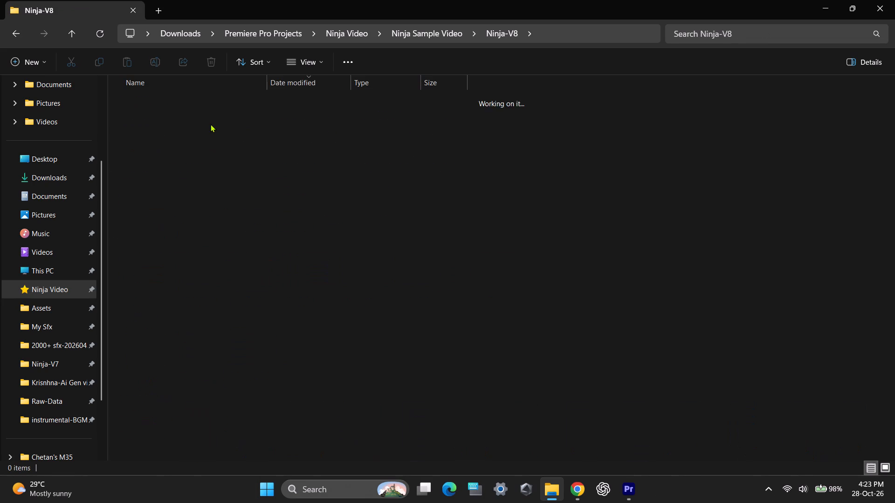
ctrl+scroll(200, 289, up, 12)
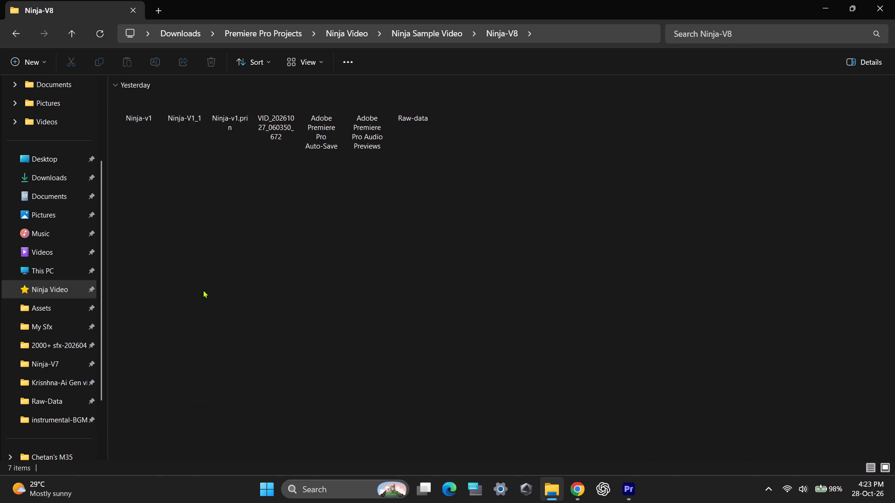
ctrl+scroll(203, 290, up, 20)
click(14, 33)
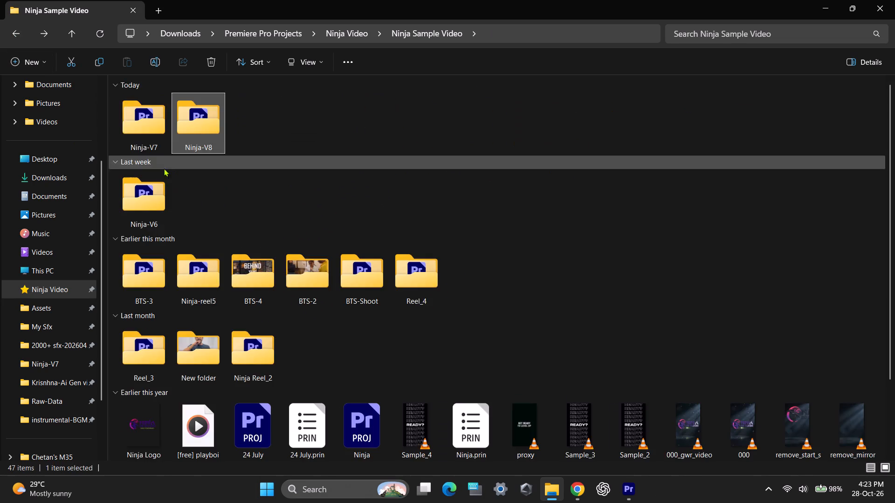
Open the Ninja-V7 folder and show its contents as large thumbnails.
double_click(146, 129)
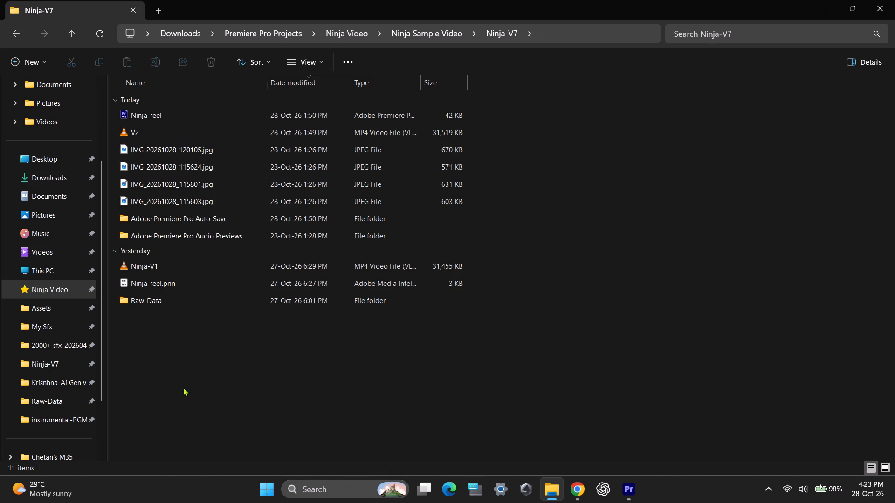
ctrl+scroll(184, 387, up, 20)
ctrl+scroll(184, 387, up, 15)
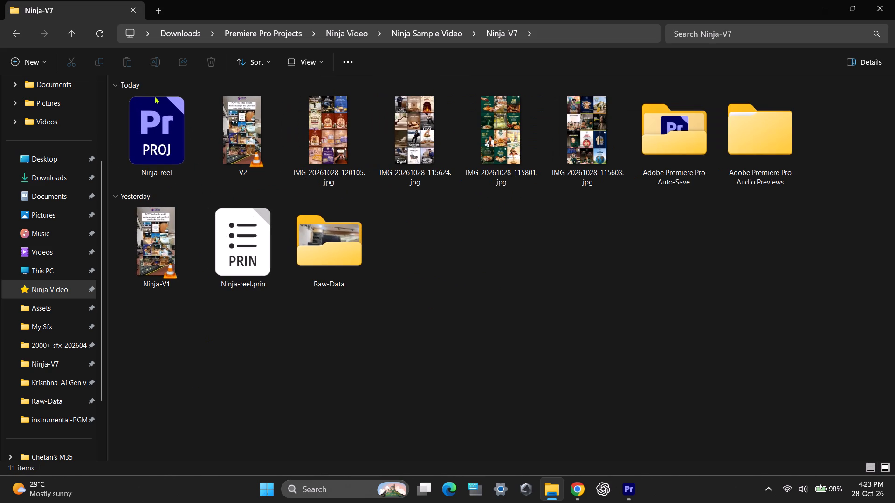
Play the V2 video from the Ninja-V7 folder to review it, and close the player.
double_click(262, 132)
key(space)
key(space)
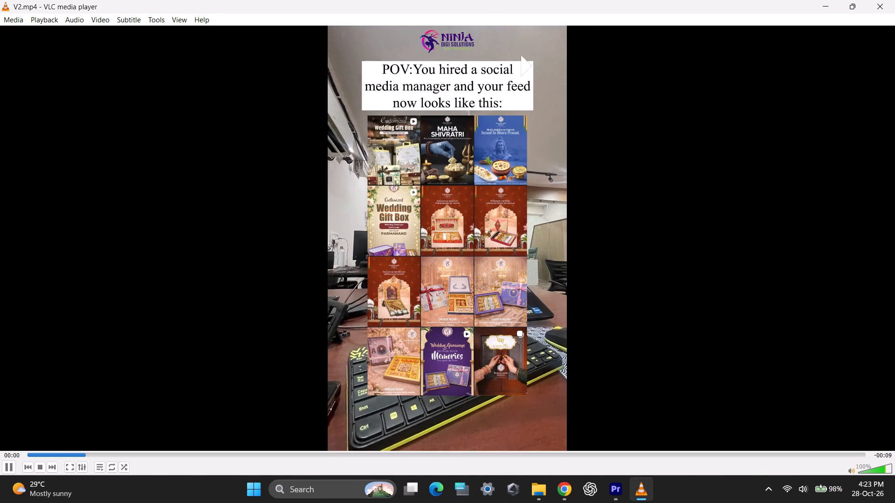
key(space)
key(space)
key(space)
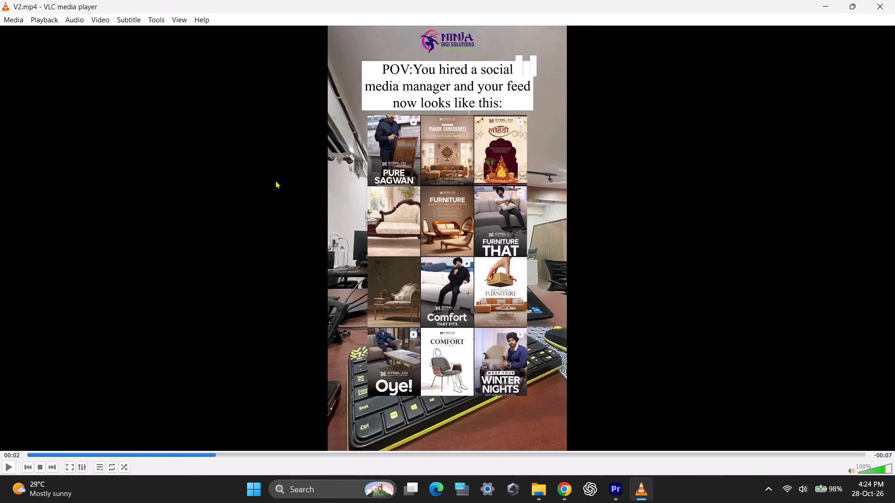
key(space)
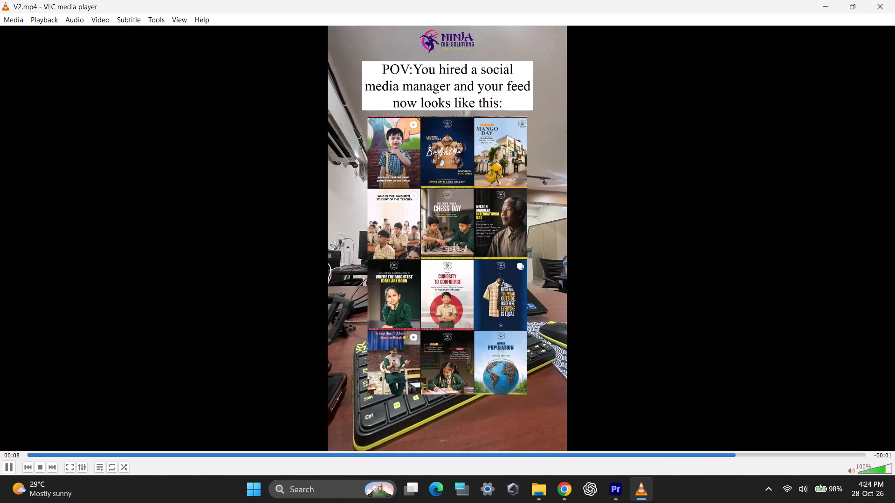
click(894, 0)
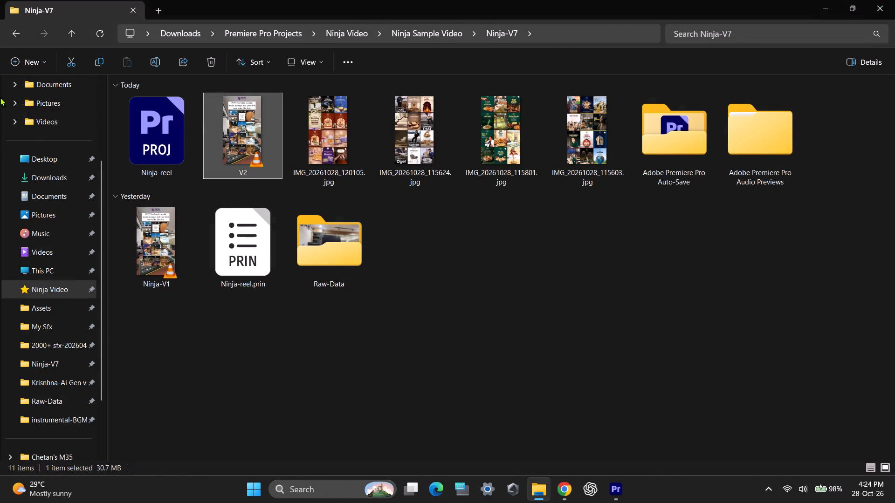
Open the Ninja-reel Premiere project from the Ninja-V7 folder.
click(197, 128)
double_click(170, 128)
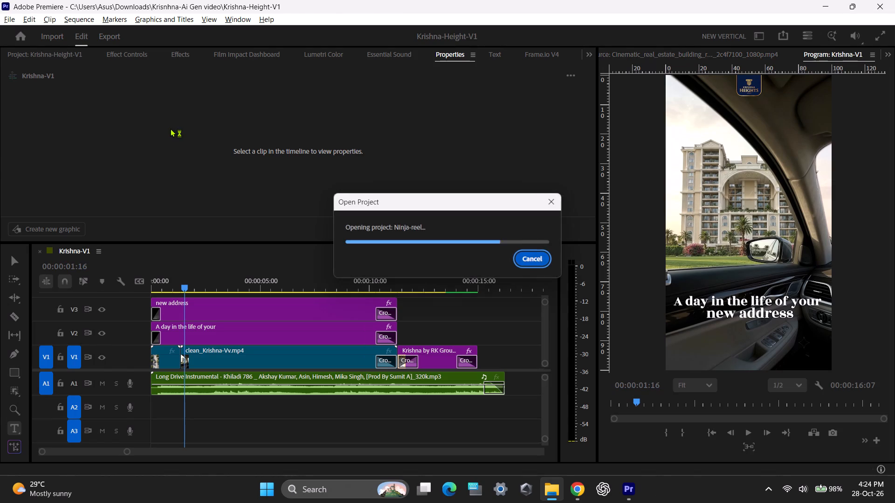
Quit Premiere, saving the changes to the Ninja-reel project.
click(894, 0)
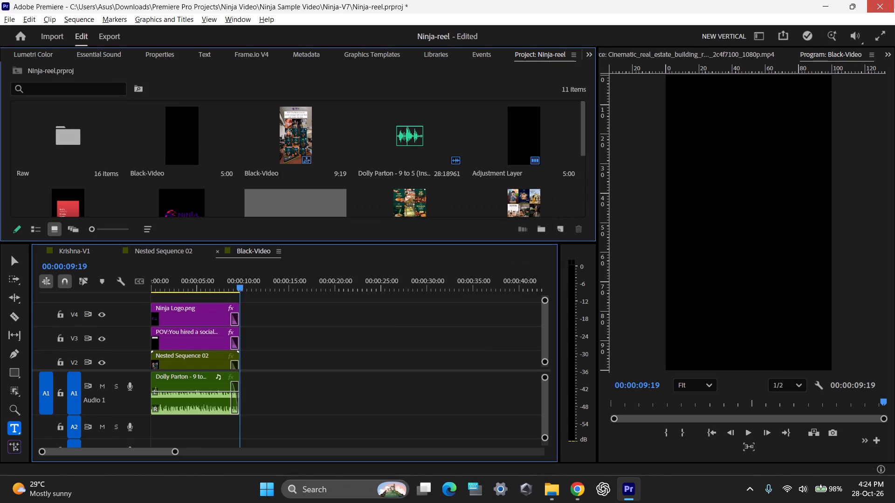
click(416, 280)
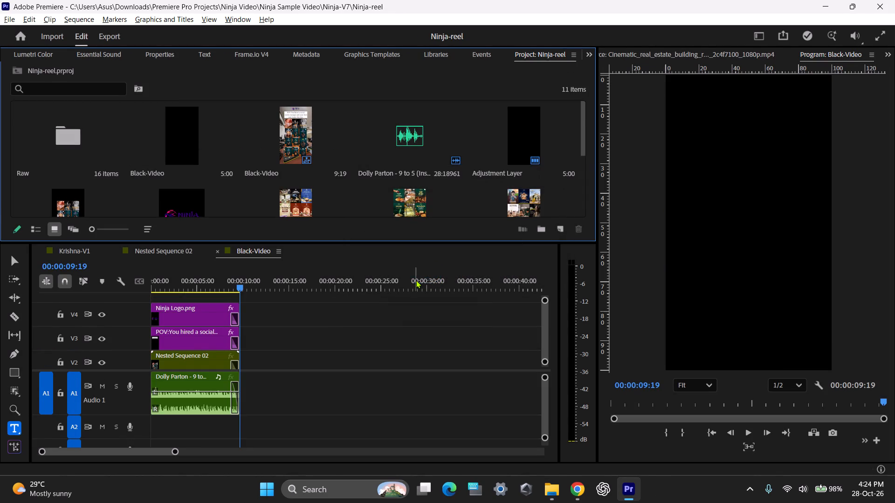
Switch to File Explorer and reopen the Ninja-reel project from the Ninja-V7 folder.
double_click(149, 109)
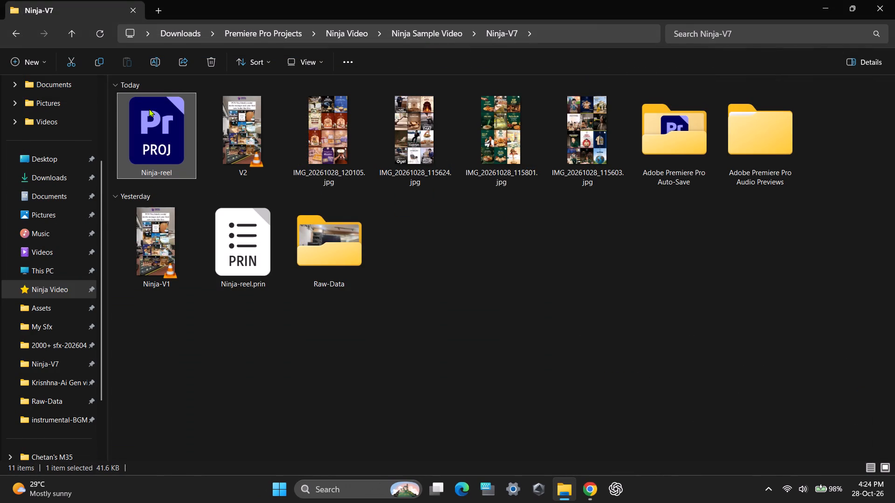
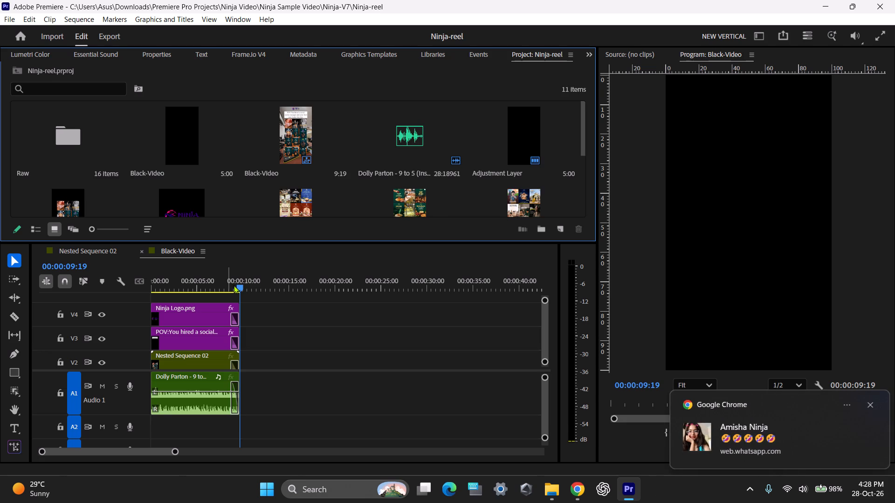
Dismiss the chat notification and scrub the Black-Video sequence back from its end to 00:00:02:27 to review the reel.
click(874, 404)
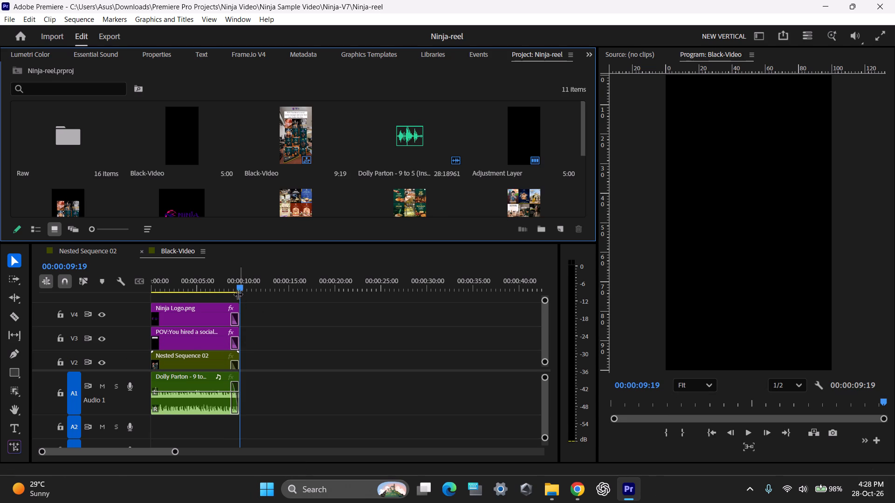
drag(230, 285, 219, 285)
drag(213, 284, 162, 290)
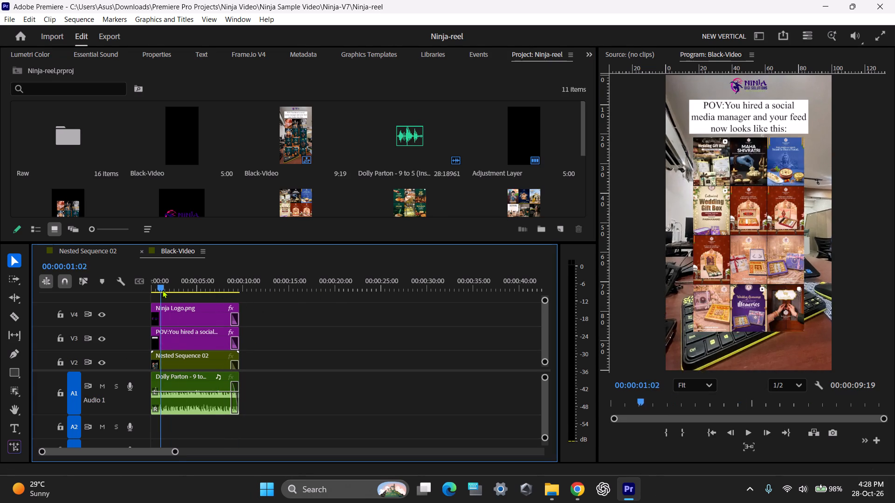
drag(162, 290, 179, 290)
Select the "POV:You hired a social media manager" title clip on V3 and save the Ninja-reel project.
click(192, 335)
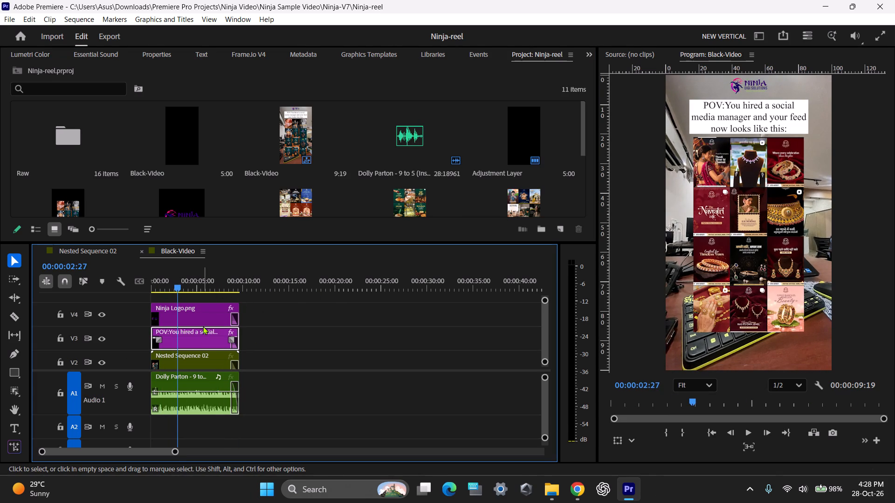
key(ctrl+s)
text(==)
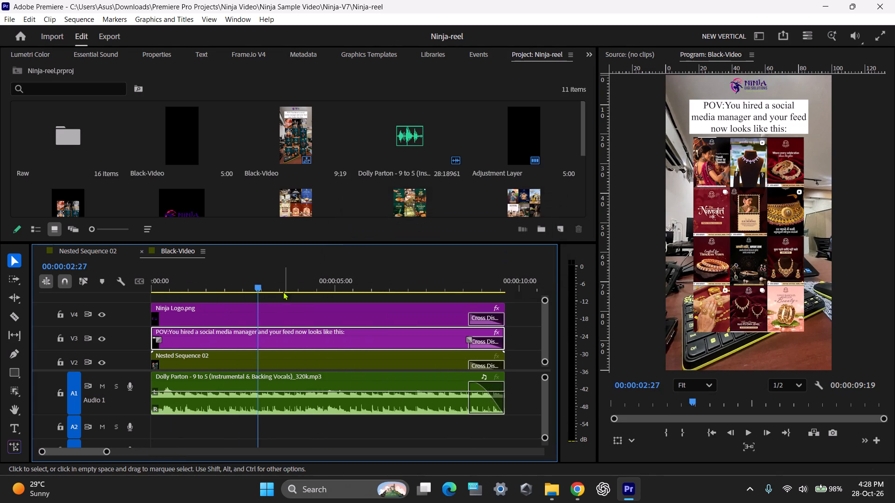
Show the font properties of the "POV:You hired a social media manager" text layer on V3 in the Black-Video sequence.
click(257, 337)
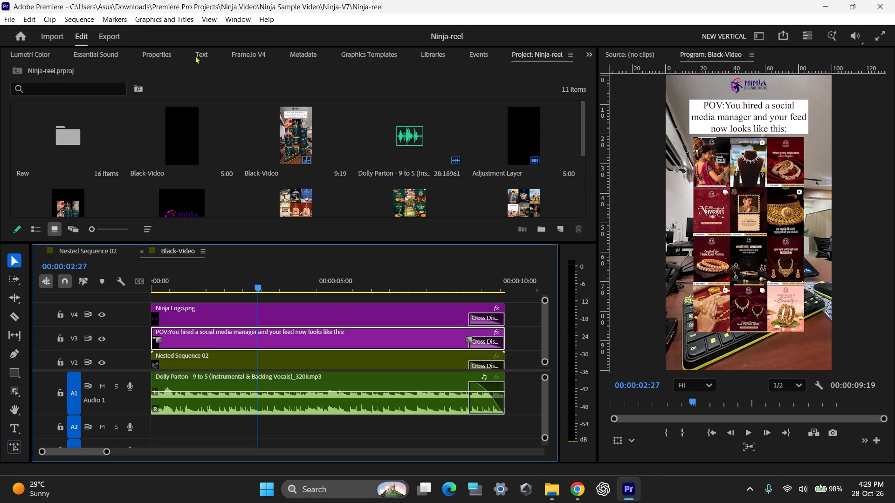
click(199, 55)
click(110, 54)
scroll(110, 54, up, 5)
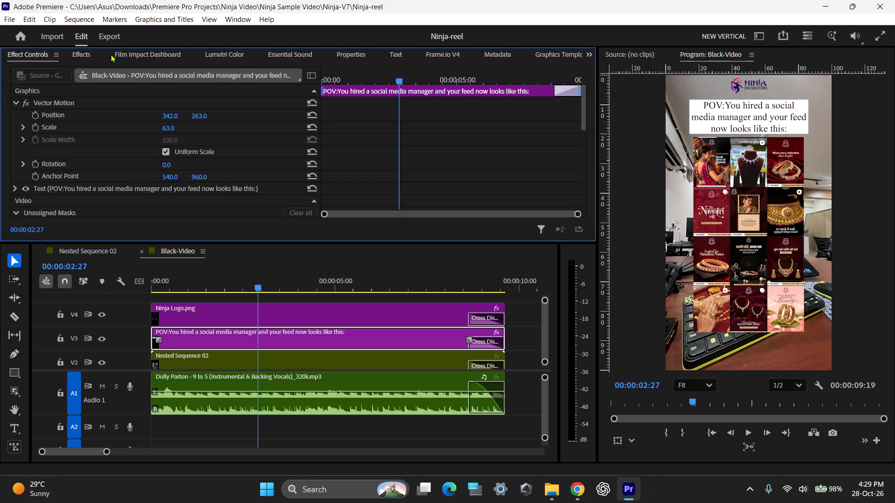
click(360, 56)
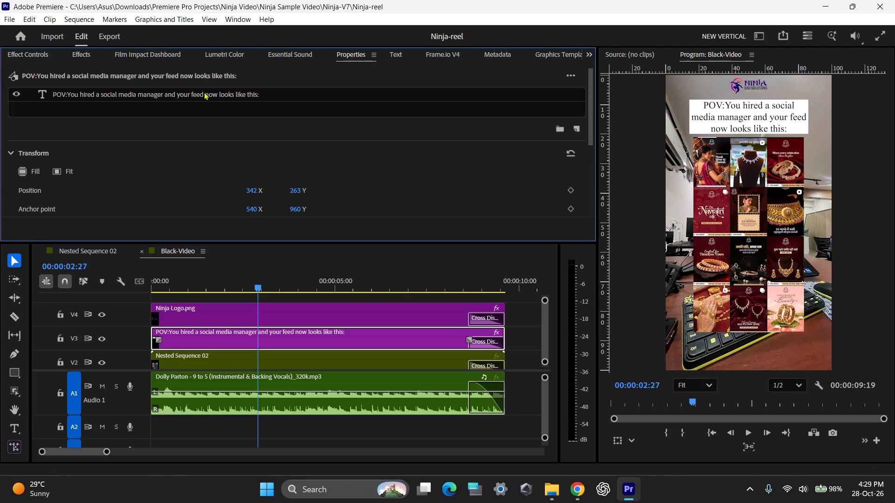
click(242, 94)
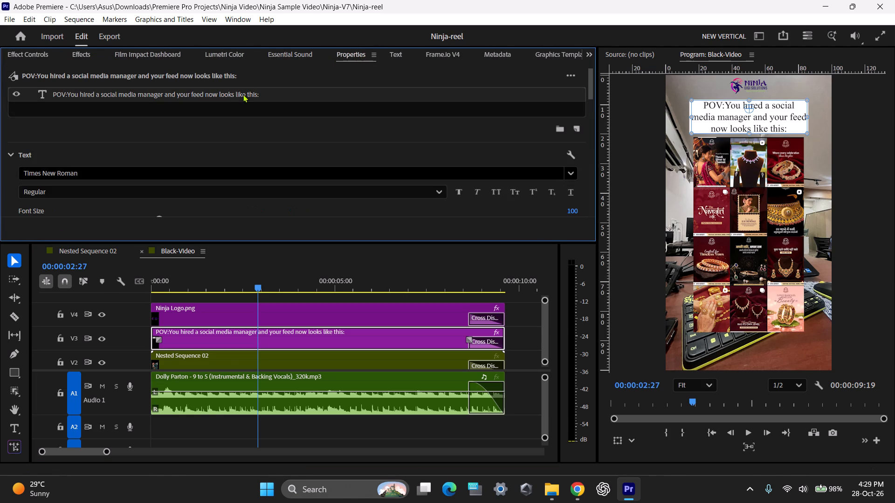
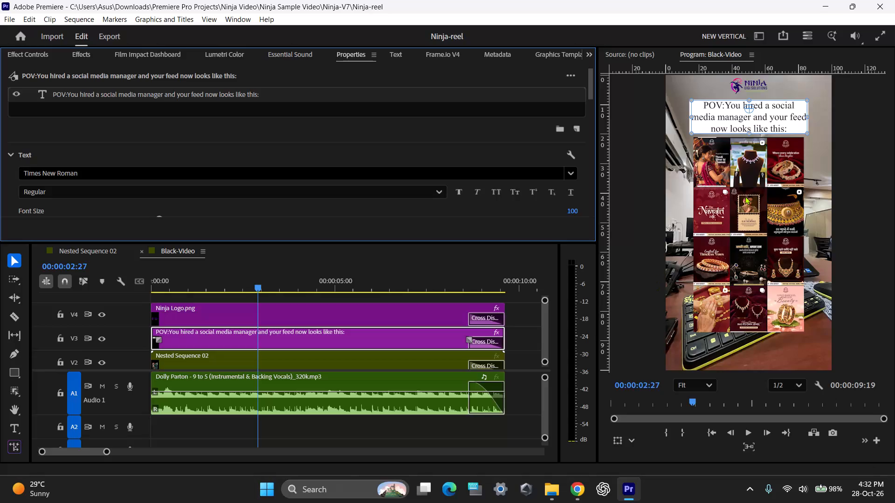
Open the POV title for text editing in the Black-Video preview and select all of its wording.
triple_click(732, 122)
double_click(732, 122)
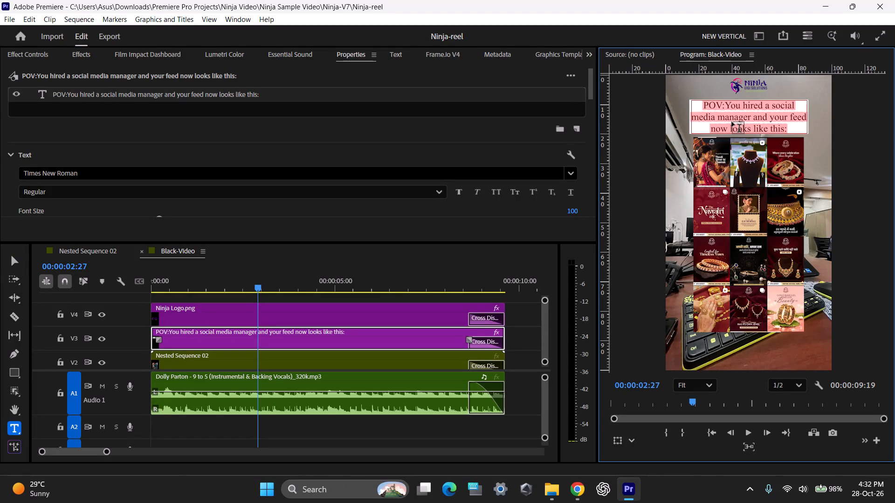
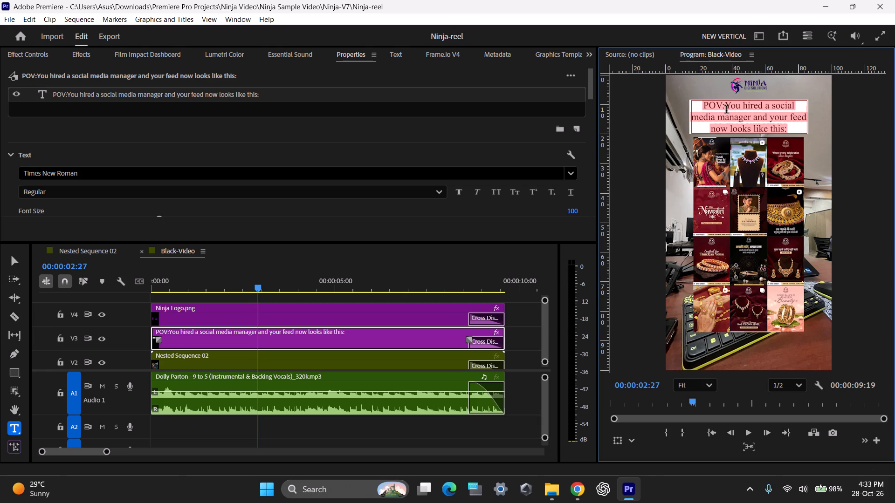
Delete the "POV:" prefix from the start of the title text.
click(724, 109)
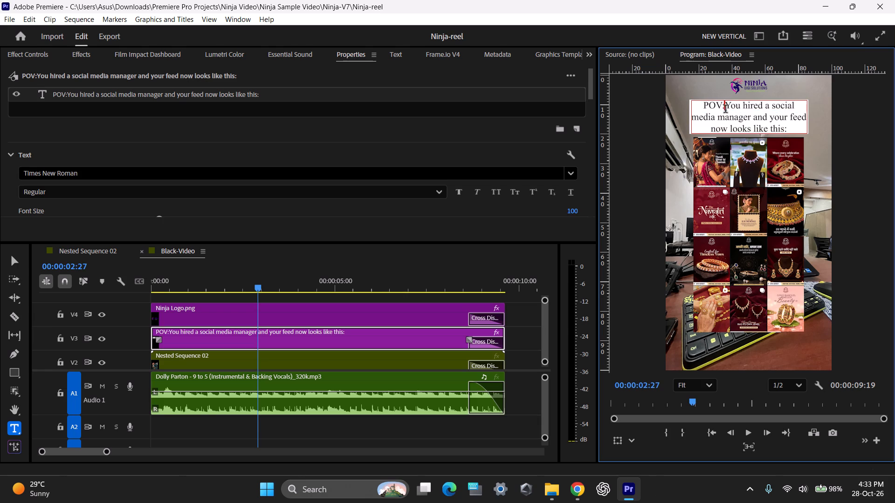
drag(725, 110, 690, 109)
key(BackSpace)
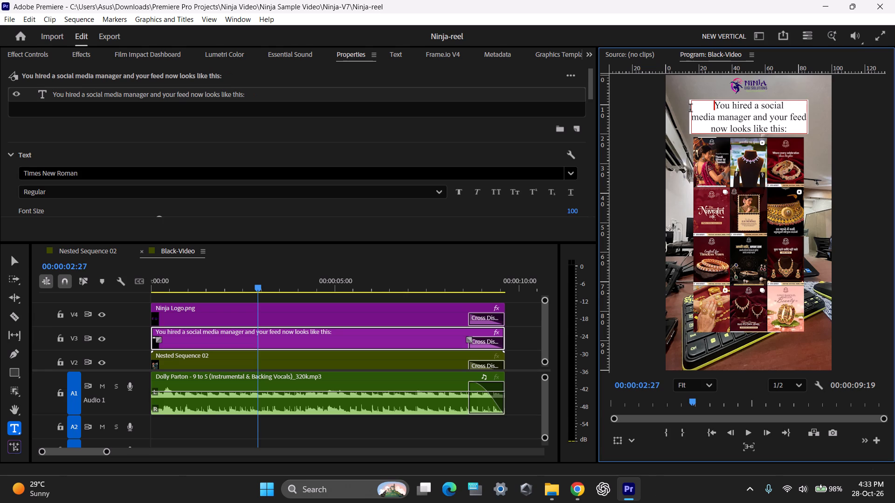
Replace the word "social" in the title's first line with "creative".
click(770, 103)
click(770, 103)
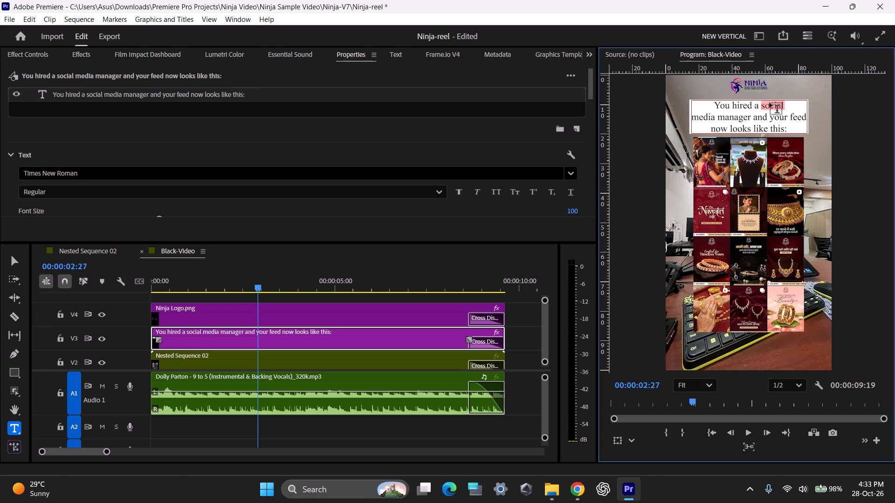
text(cre)
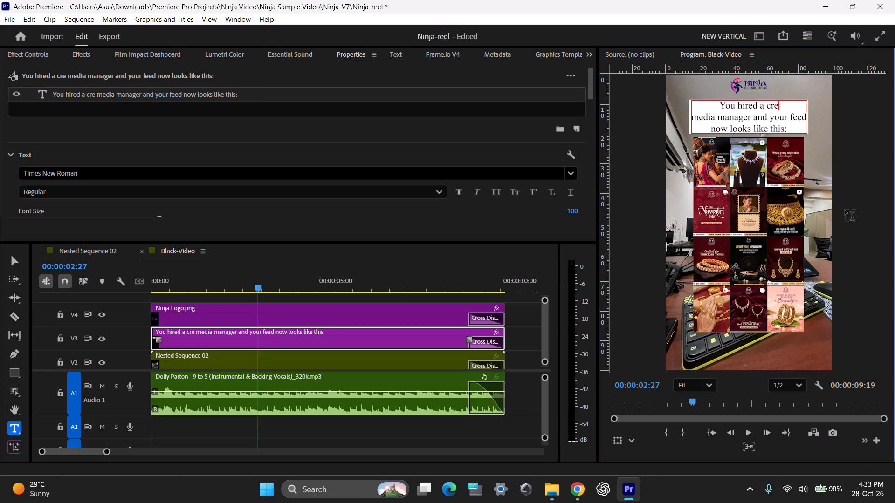
key(a)
key(t)
key(i)
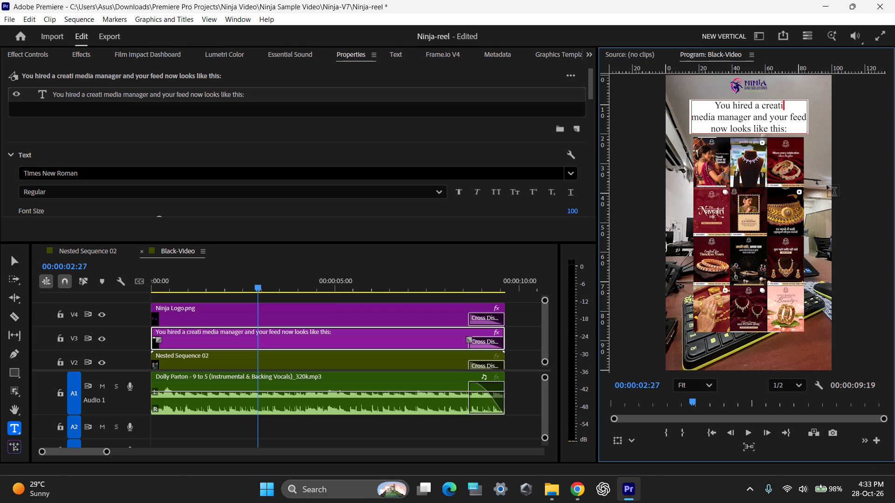
text(ve)
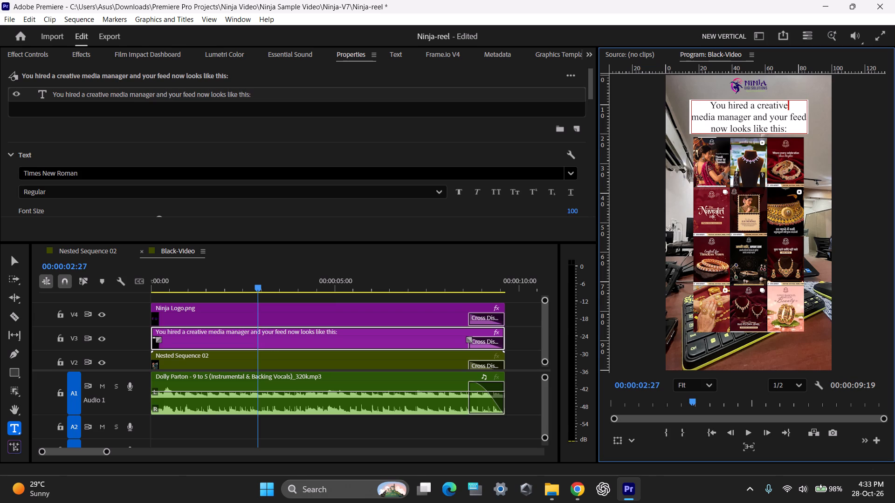
Replace "media manager" in the title's second line with "team", keeping one space before "and".
double_click(708, 118)
text(te)
key(a)
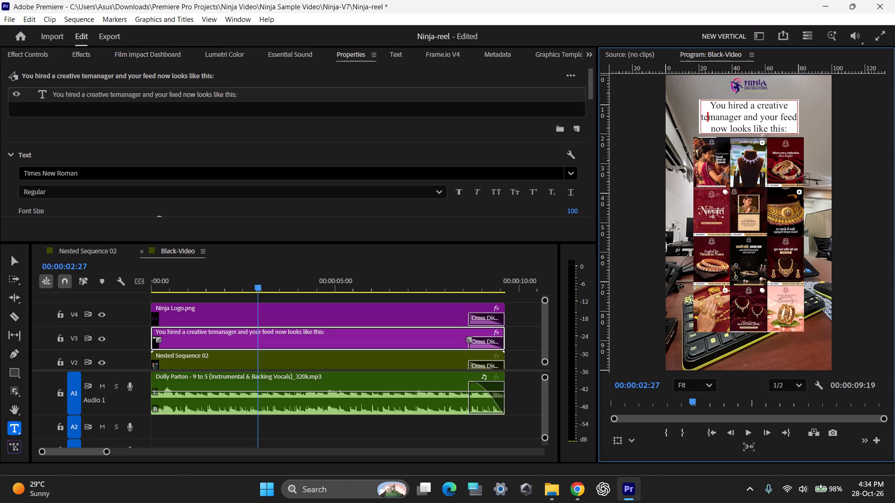
text(m)
key(space)
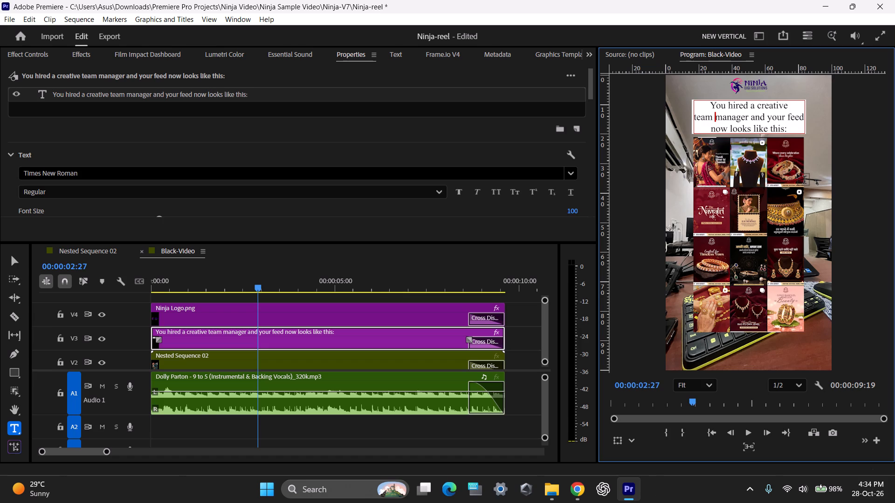
click(751, 118)
key(BackSpace)
key(BackSpace)
key(BackSpace)
key(BackSpace)
key(BackSpace)
key(BackSpace)
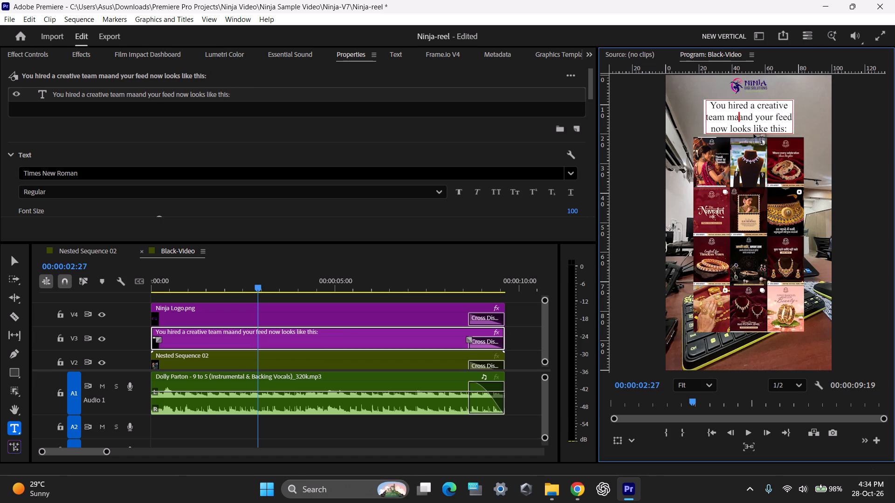
key(BackSpace)
key(BackSpace)
key(BackSpace)
key(space)
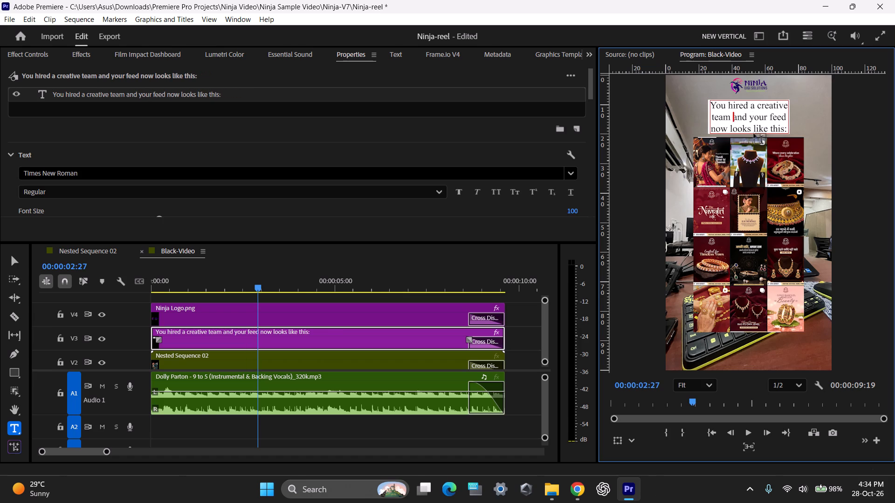
Replace the word "feed" at the end of the title's second line with "brand started".
double_click(777, 114)
text(bra)
text(nd)
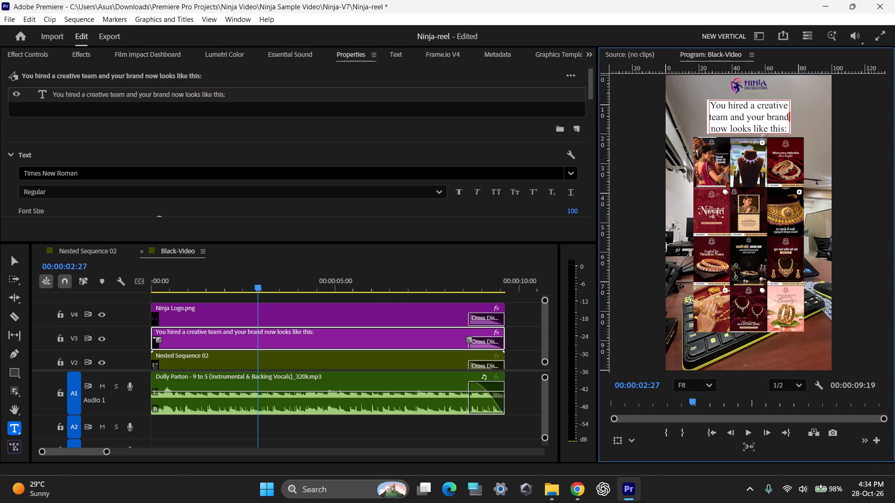
key(space)
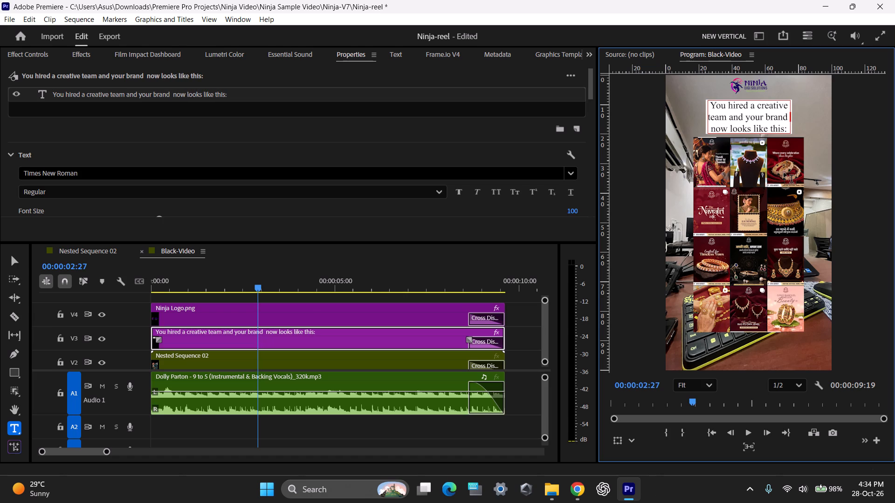
key(s)
text(tar)
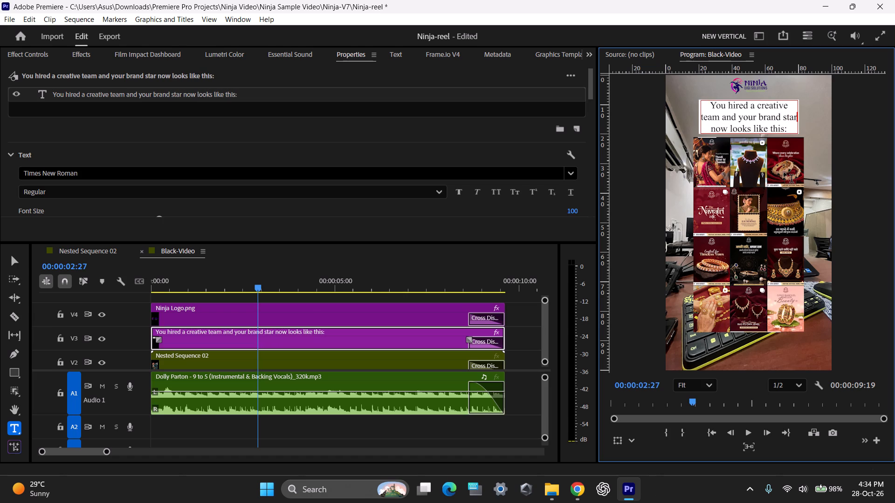
text(ted)
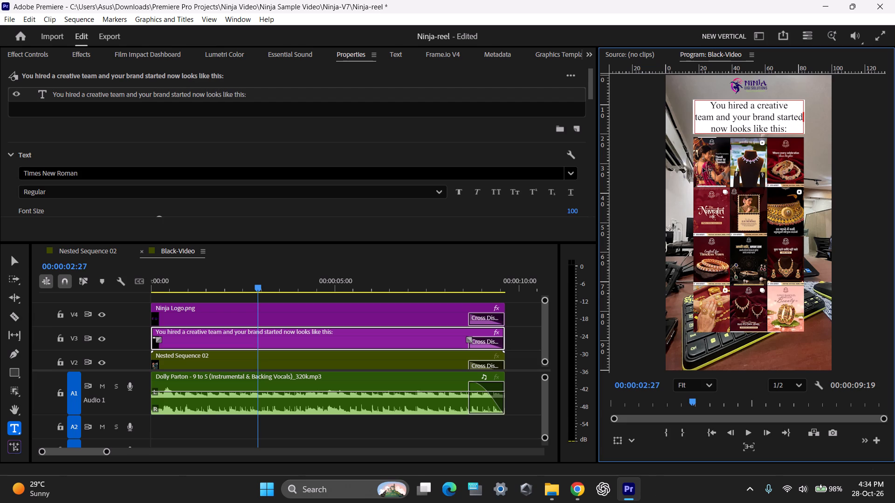
Remove "now" from the title's last line and change "looks" to "looking".
click(728, 129)
key(BackSpace)
key(BackSpace)
key(BackSpace)
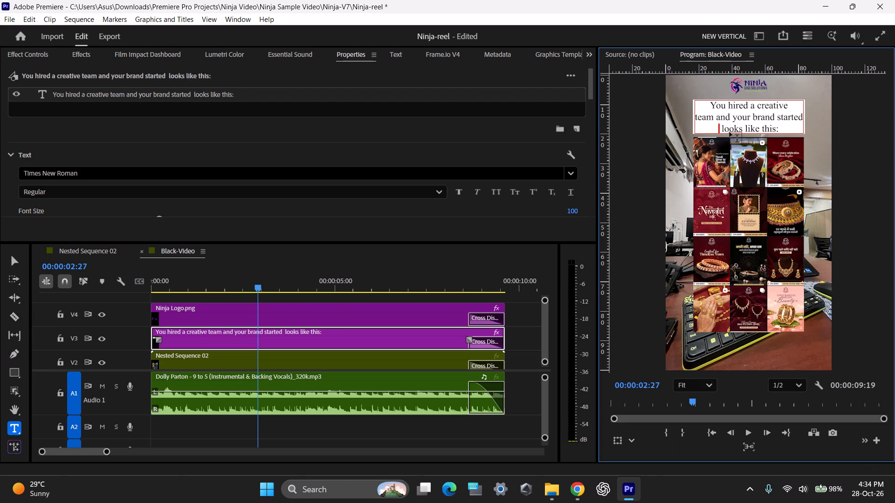
click(741, 128)
key(BackSpace)
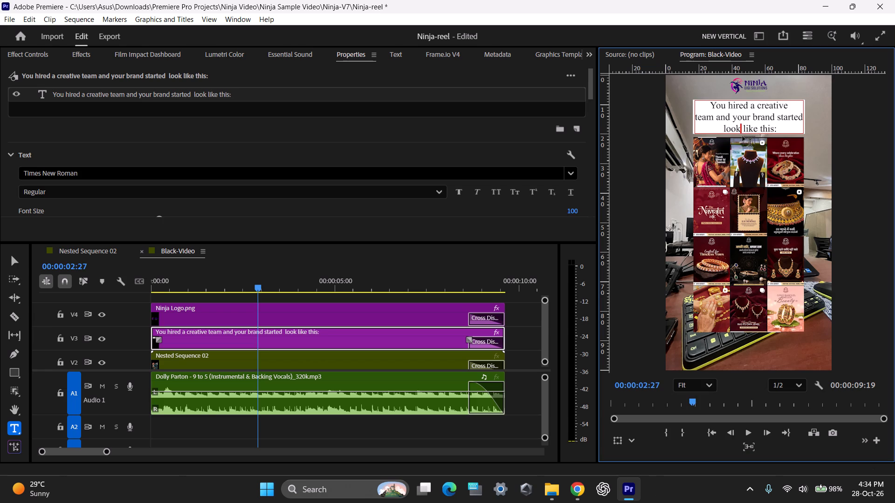
text(in)
key(g)
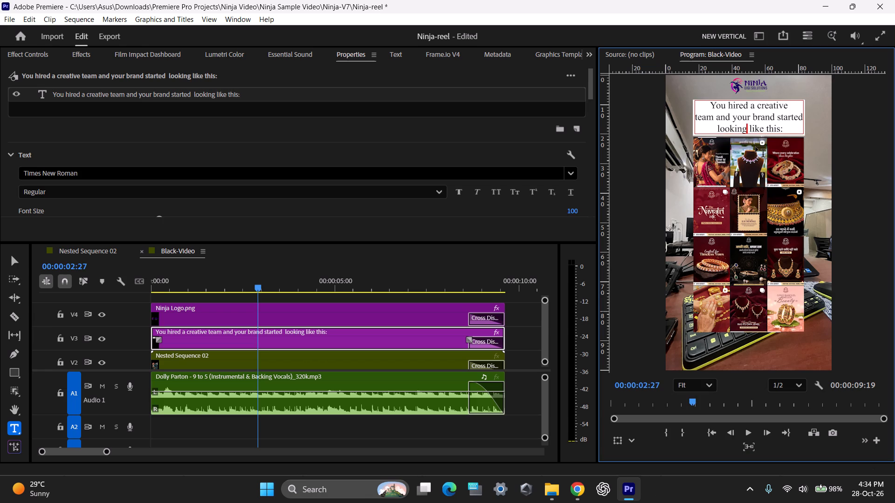
Replace the lowercase "this" at the end of the title with uppercase "THIS:".
click(781, 128)
key(Left)
key(BackSpace)
key(BackSpace)
key(BackSpace)
key(BackSpace)
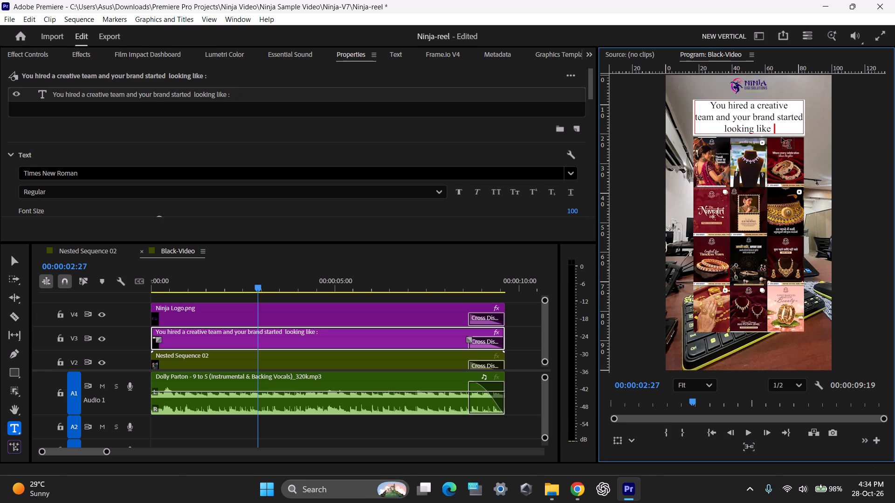
key(shift+t)
key(shift+j)
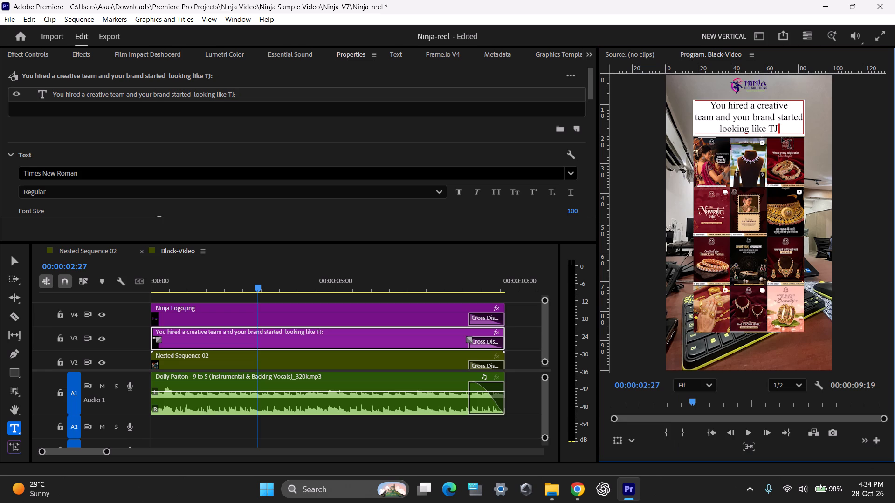
key(shift+BackSpace)
text(HIS:)
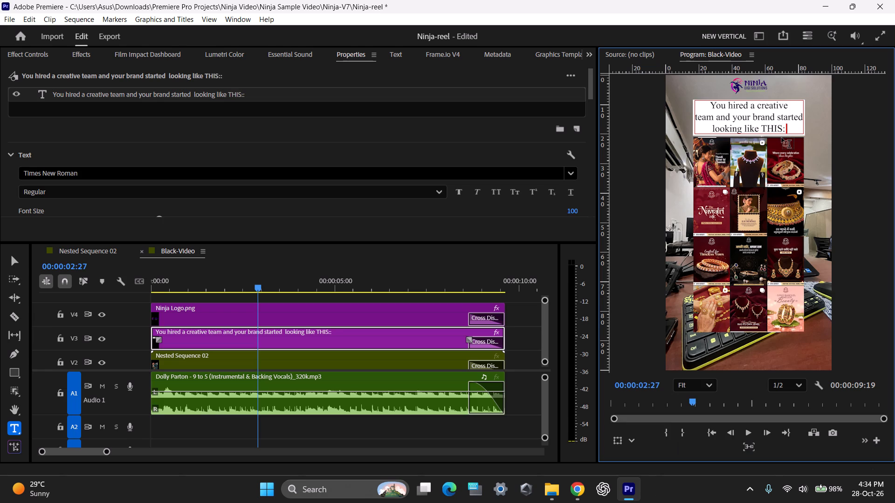
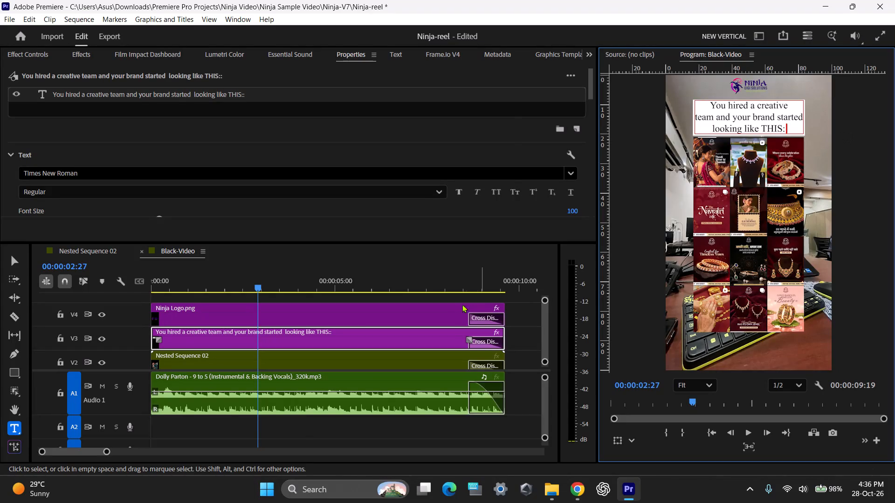
Deselect the title clip, save the reel project, and briefly preview the Black-Video sequence with its reworded title.
click(420, 294)
key(ctrl+s)
key(space)
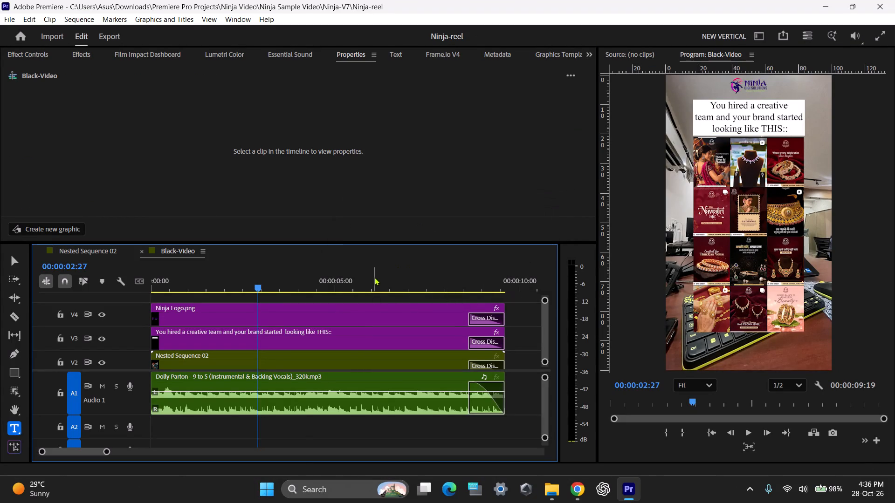
key(space)
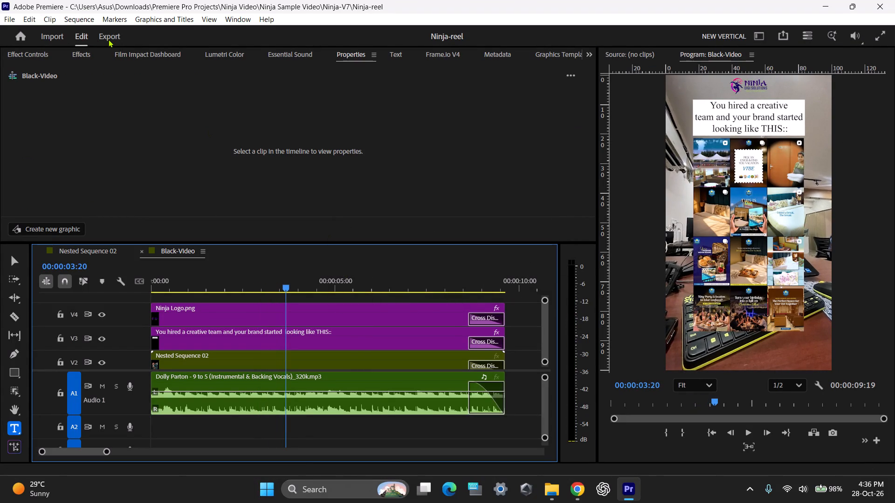
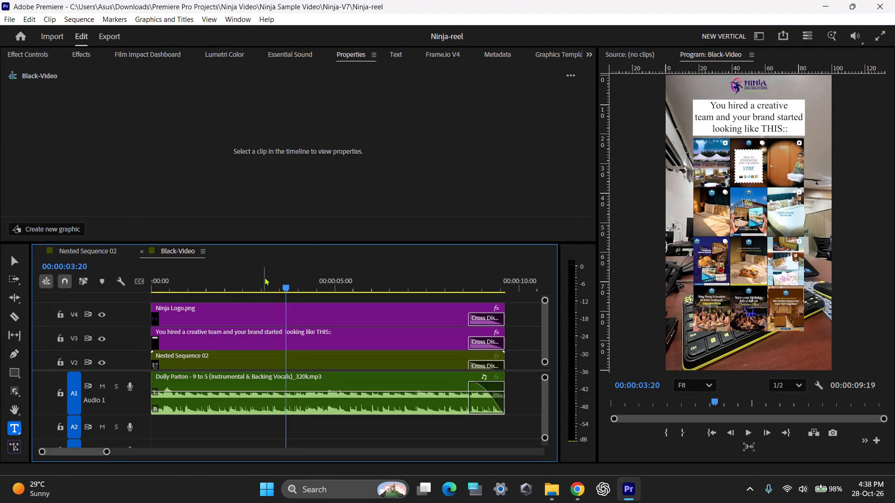
Save the reel project and return the playhead to the start of the Black-Video sequence.
key(ctrl+s)
drag(282, 282, 96, 289)
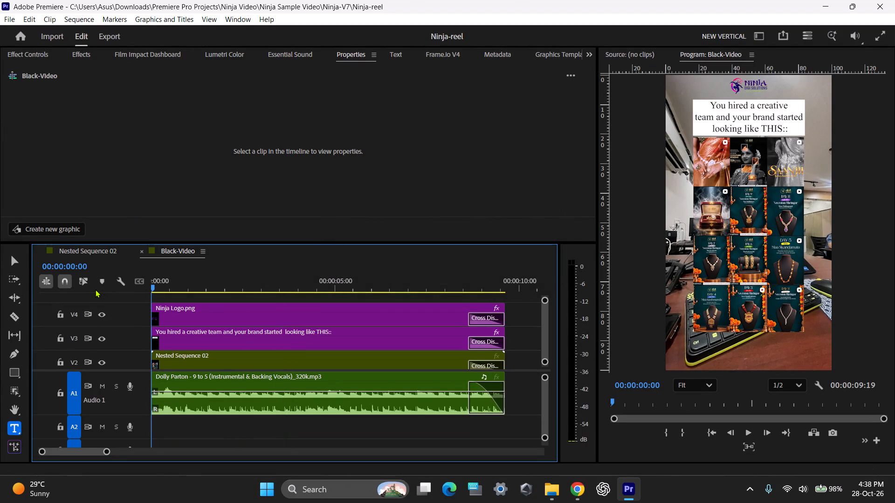
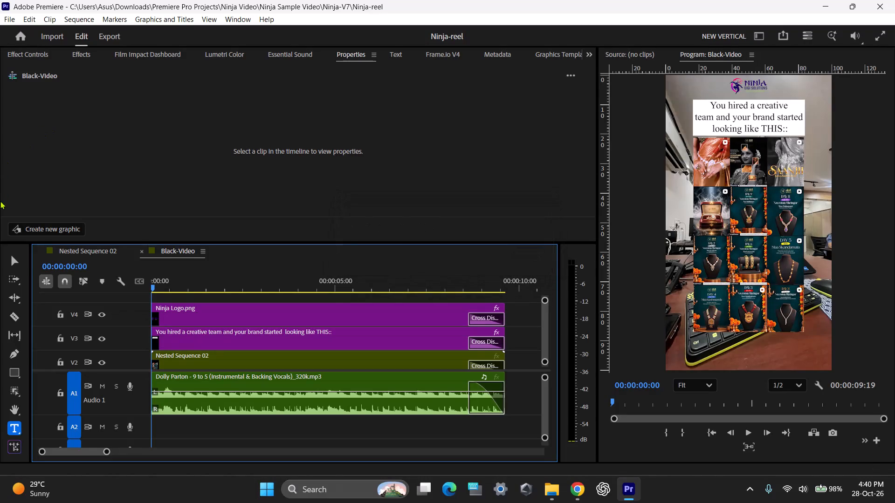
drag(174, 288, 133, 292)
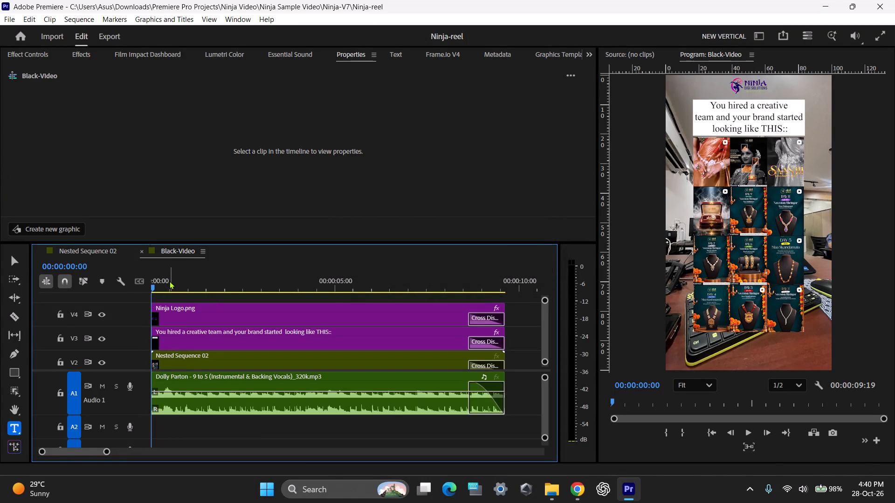
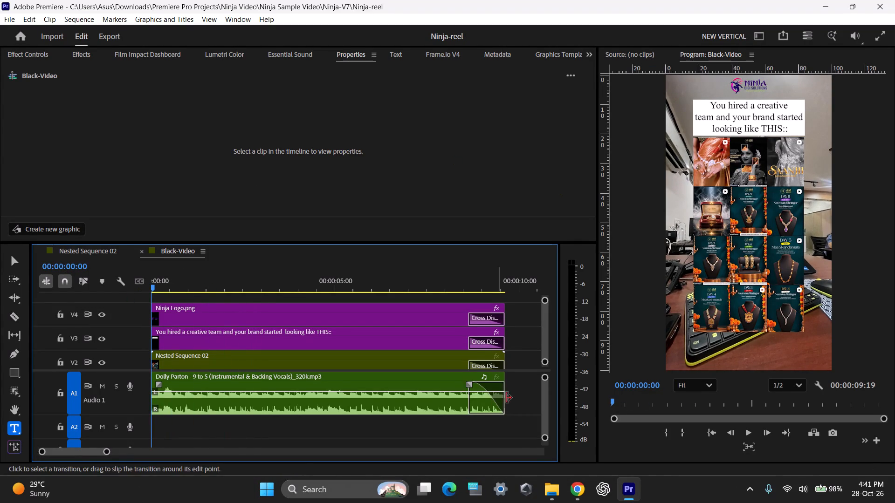
Check the contents of the Downloads folder in File Explorer, returning to Premiere when done.
click(552, 500)
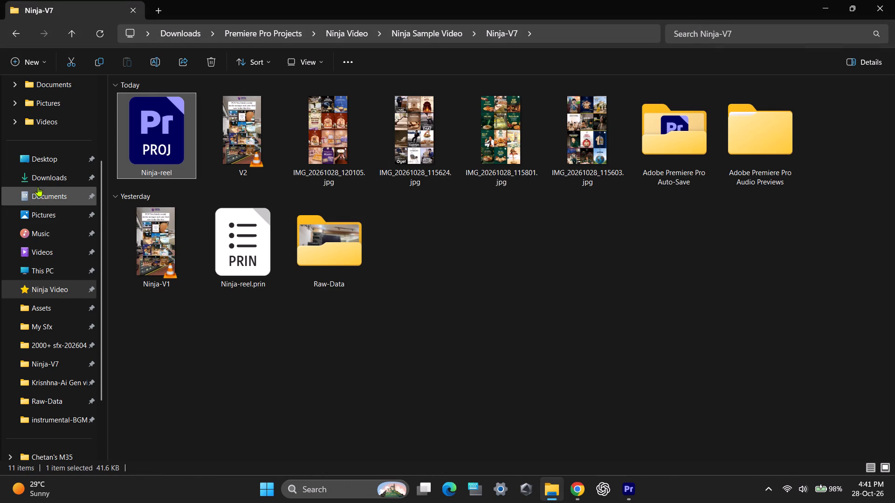
click(38, 185)
scroll(213, 186, up, 11)
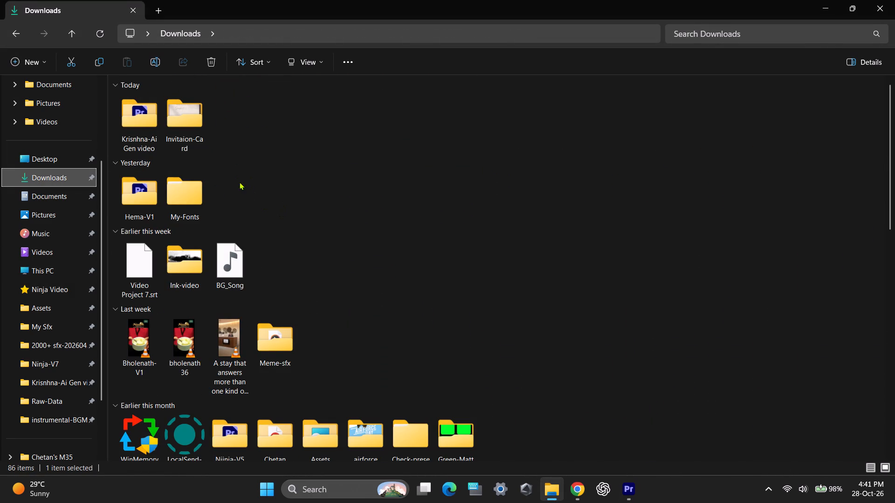
scroll(239, 182, up, 3)
key(alt+Tab)
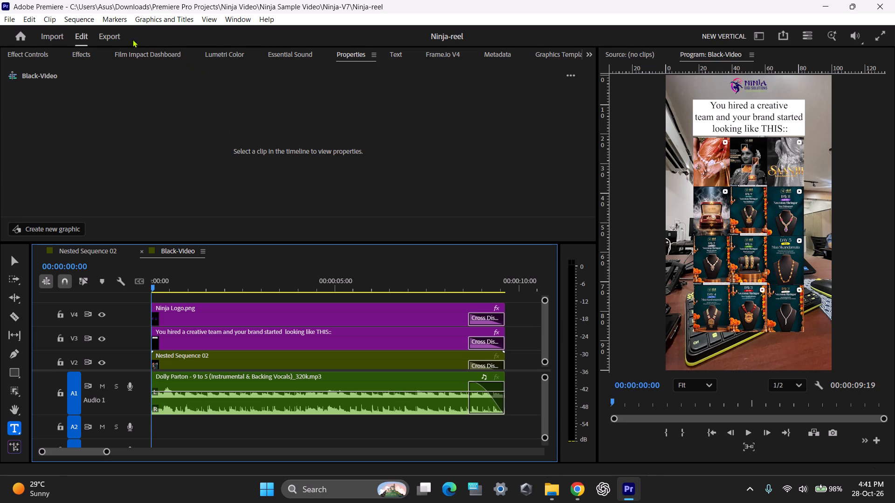
Open the export settings for the Black-Video sequence and name the output file Ninja-V2.
click(119, 38)
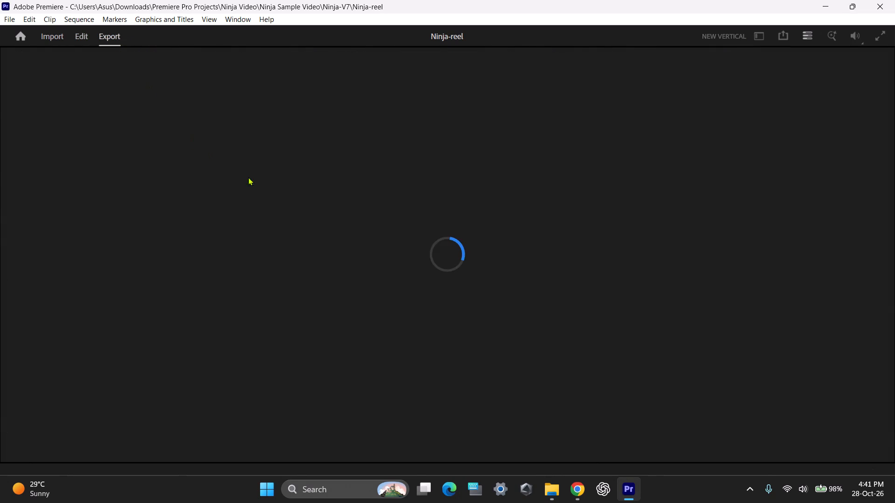
drag(305, 95, 229, 84)
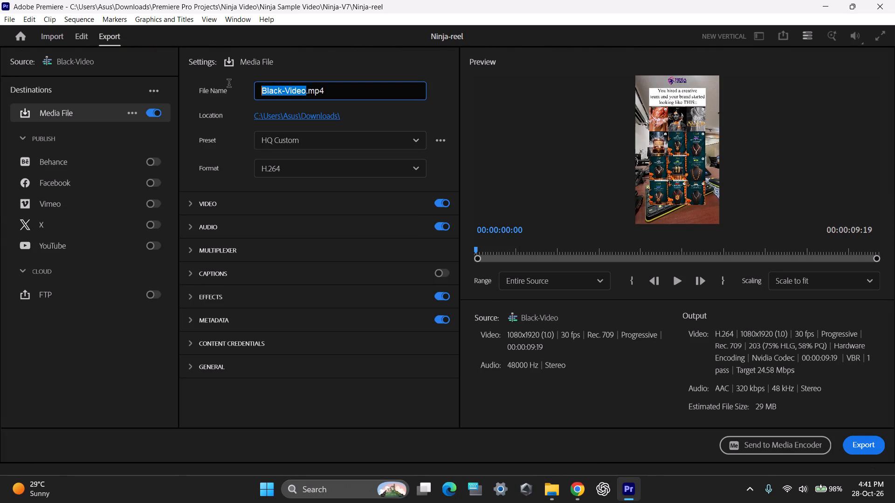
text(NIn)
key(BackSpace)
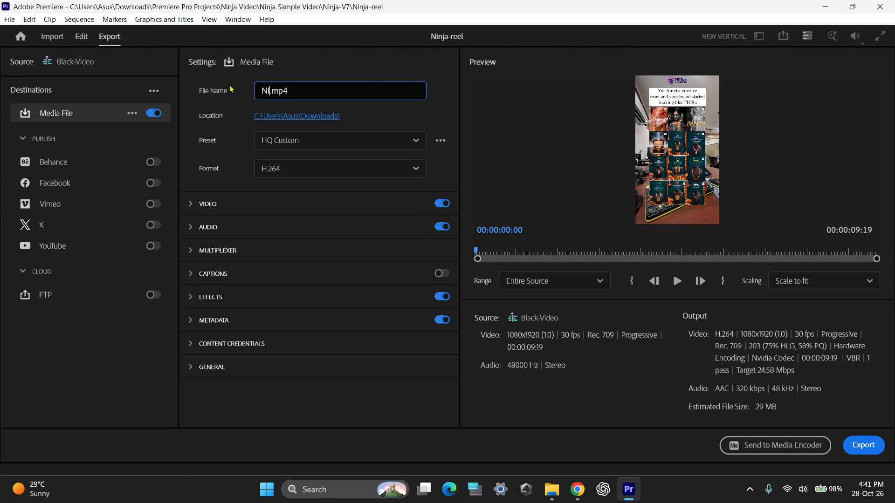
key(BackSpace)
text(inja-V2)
Export the Black-Video sequence as an H.264 file to the Downloads folder and save the reel project.
click(866, 450)
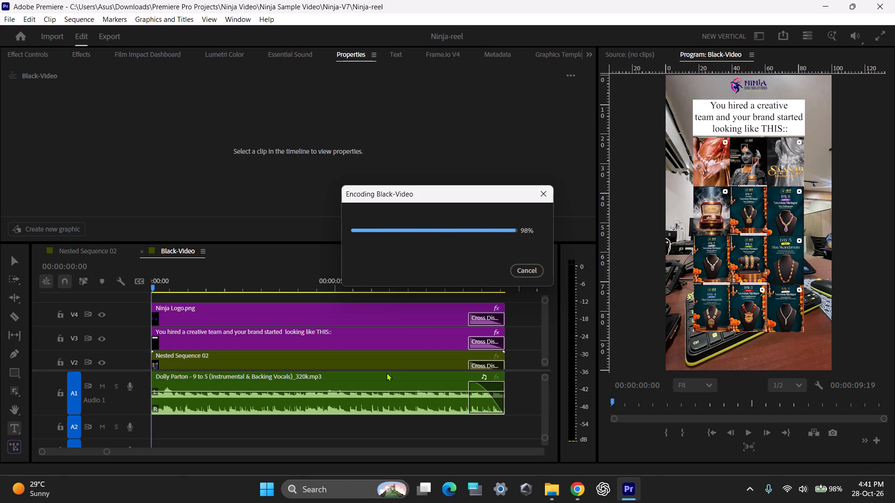
key(ctrl+s)
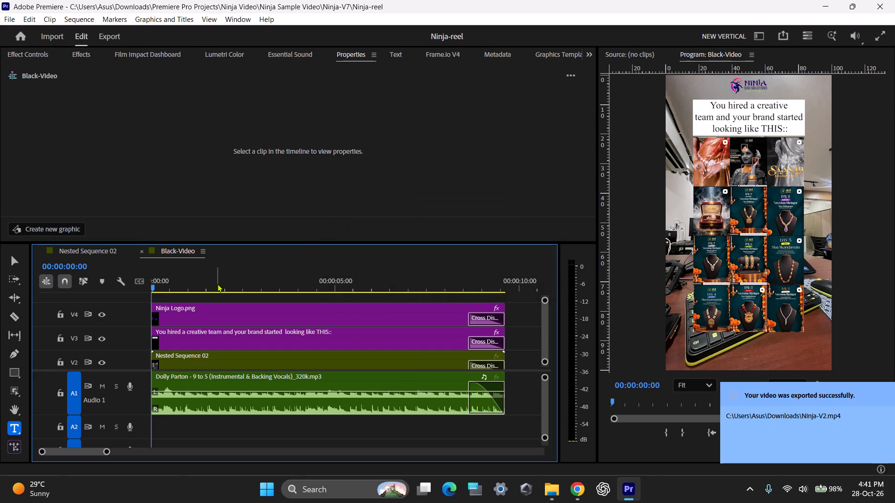
Play the Black-Video sequence from its start to review the reel.
drag(238, 285, 75, 285)
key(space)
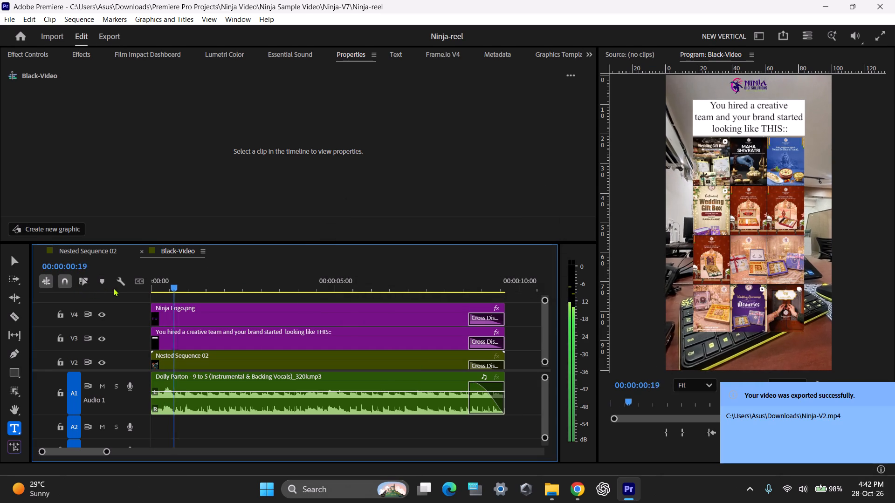
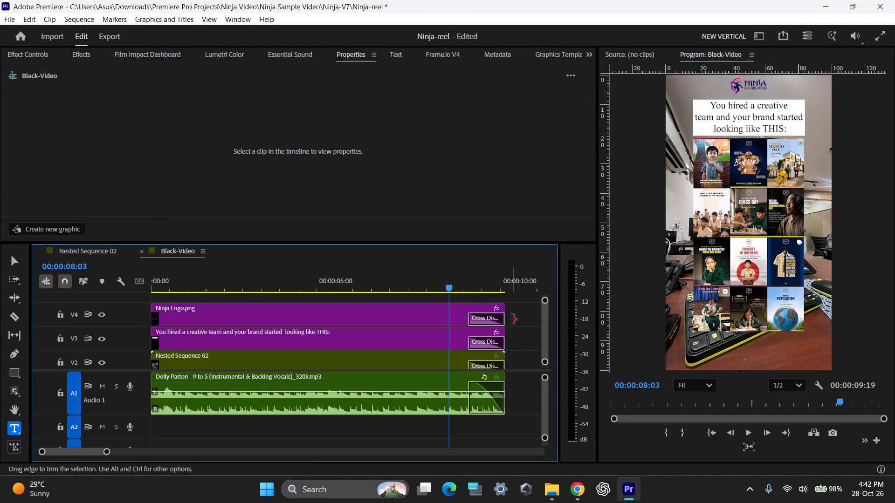
Save the reel project and export the Black-Video sequence to the Downloads folder with the file name Ninja-V2.
key(ctrl+s)
click(100, 33)
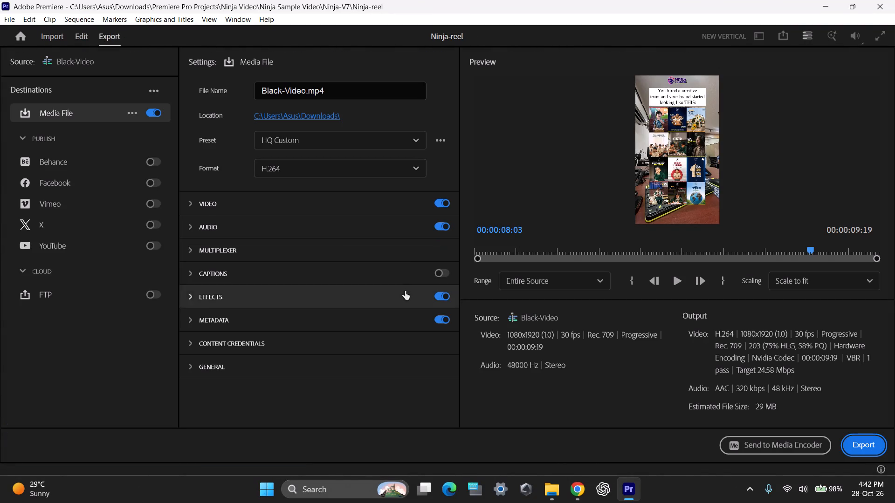
drag(305, 90, 255, 89)
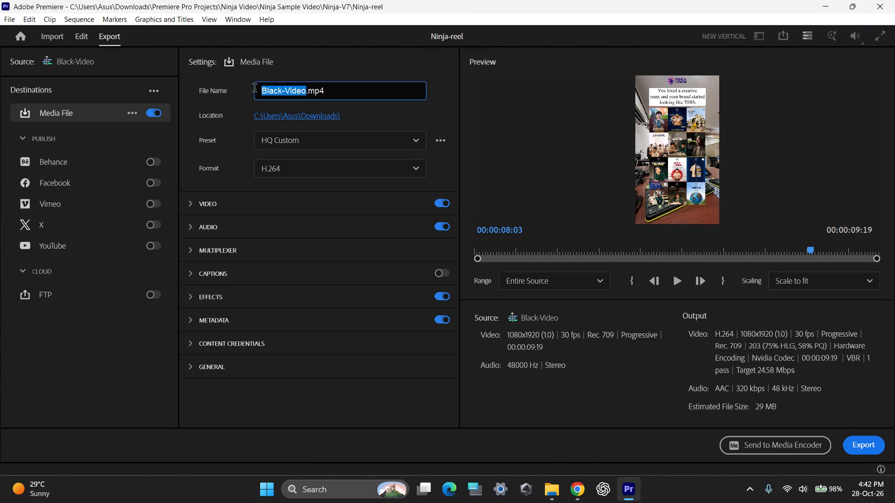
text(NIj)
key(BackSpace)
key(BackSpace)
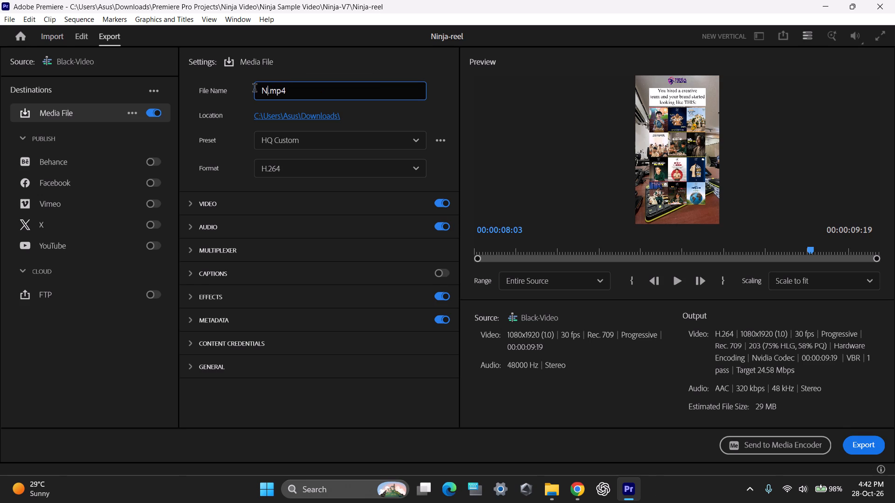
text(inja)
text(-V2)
click(867, 447)
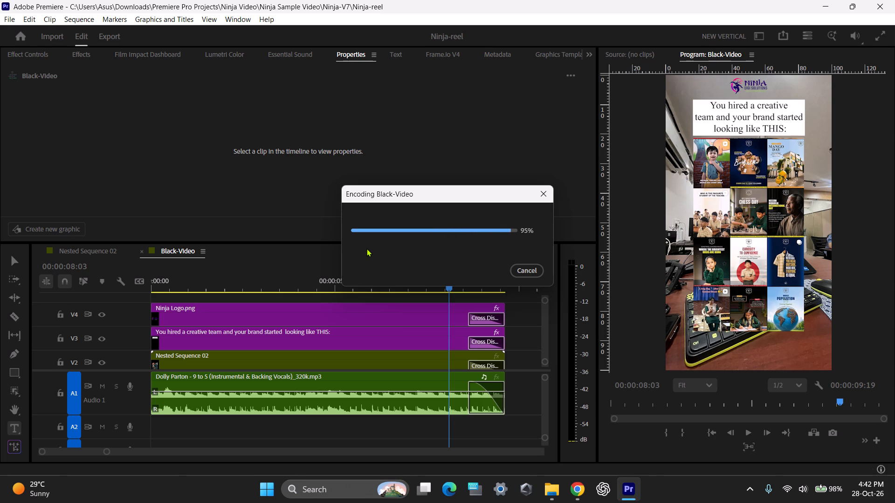
Return the playhead to the start of the Black-Video sequence and save the Ninja-reel project.
drag(456, 281, 68, 289)
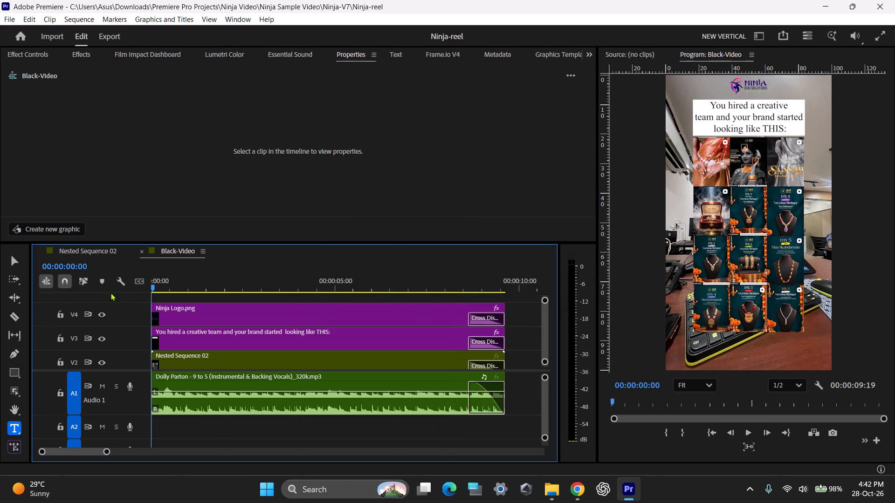
key(ctrl+s)
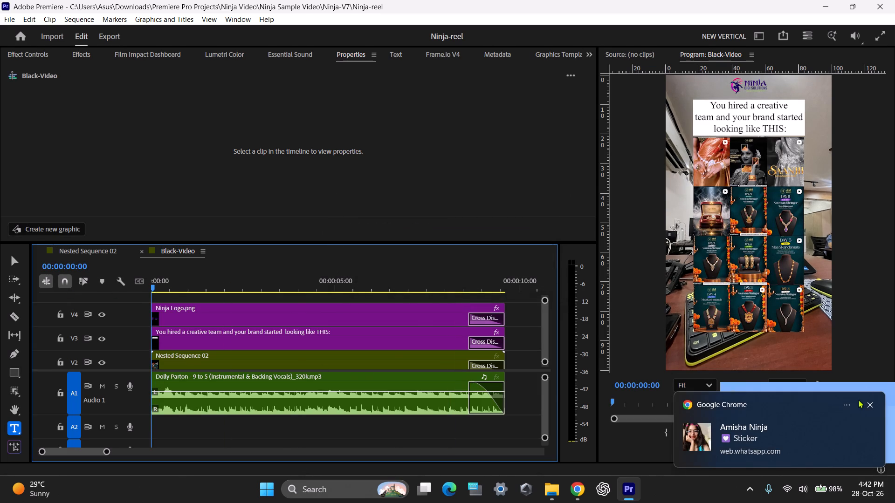
click(872, 405)
drag(174, 282, 129, 283)
key(space)
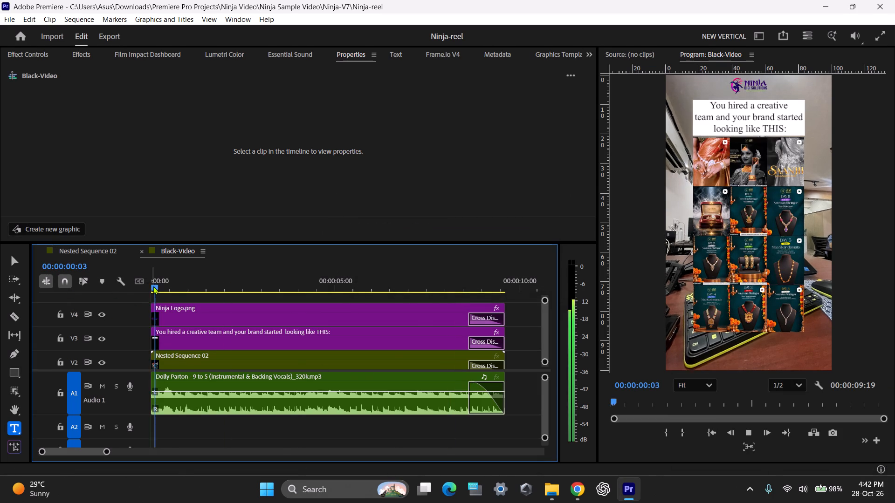
key(space)
key(ctrl+s)
Play back the Black-Video sequence from near its start to review the reel with the reworded title.
key(space)
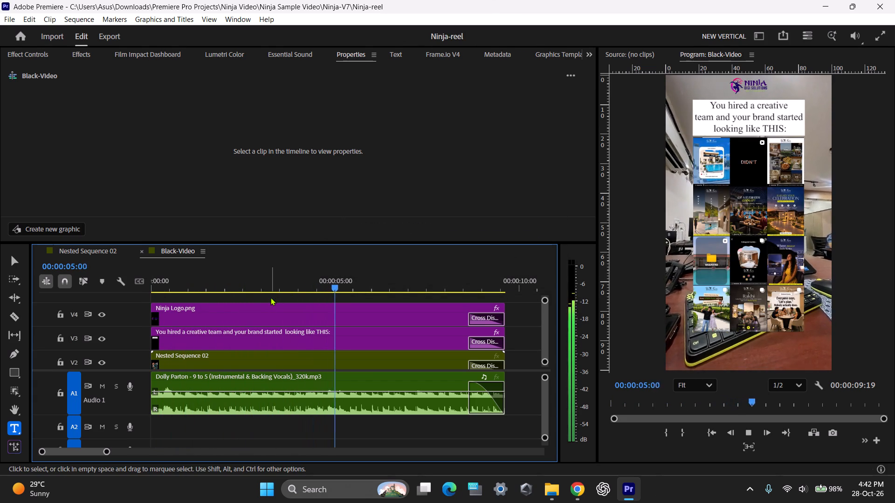
key(space)
key(space)
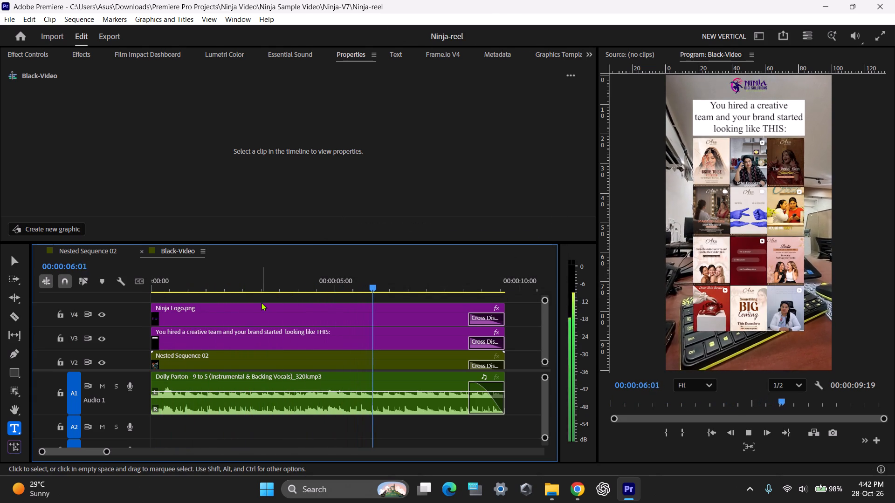
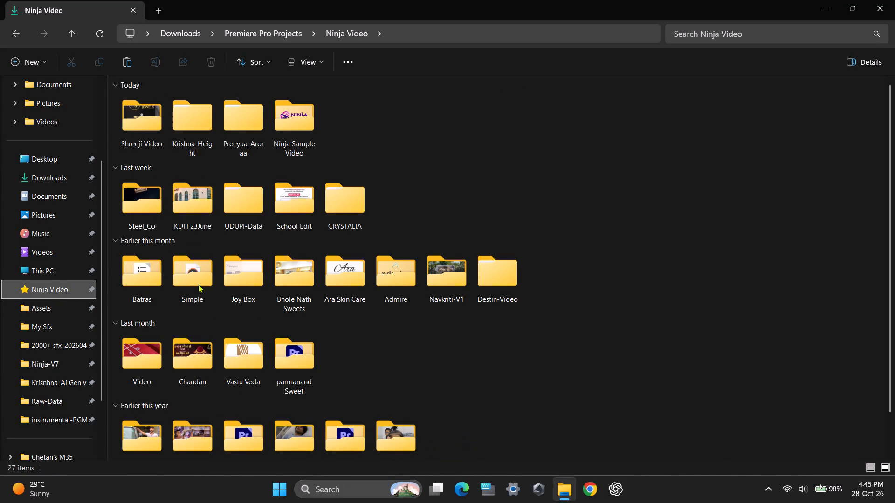
Paste the Ninja-V2 video into the Ninja-V7 folder within Ninja Sample Video and close the folder window.
double_click(293, 131)
double_click(138, 125)
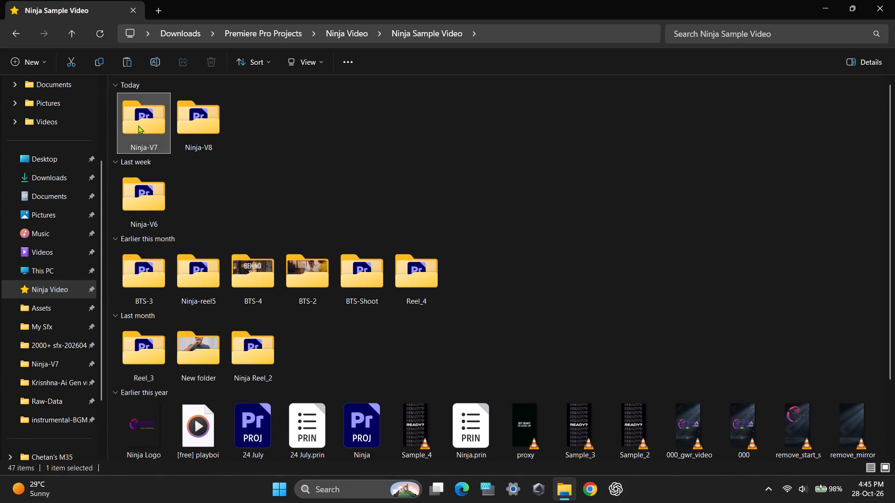
key(ctrl+v)
click(425, 377)
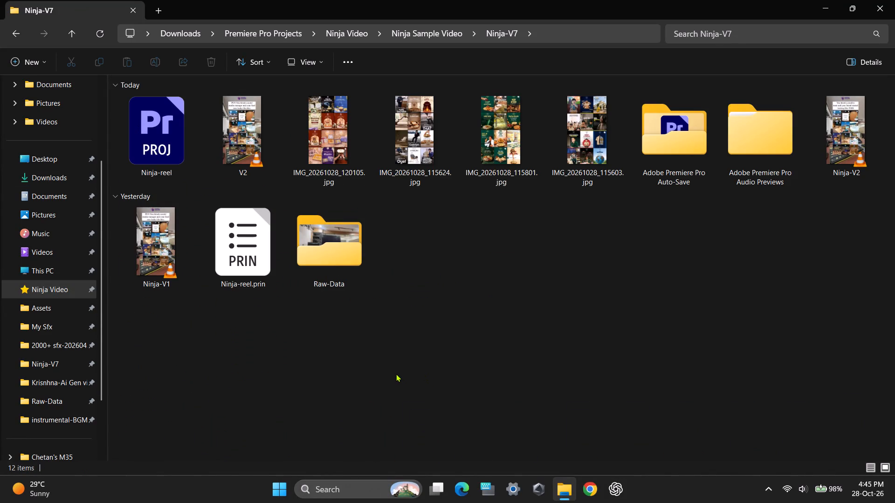
click(879, 7)
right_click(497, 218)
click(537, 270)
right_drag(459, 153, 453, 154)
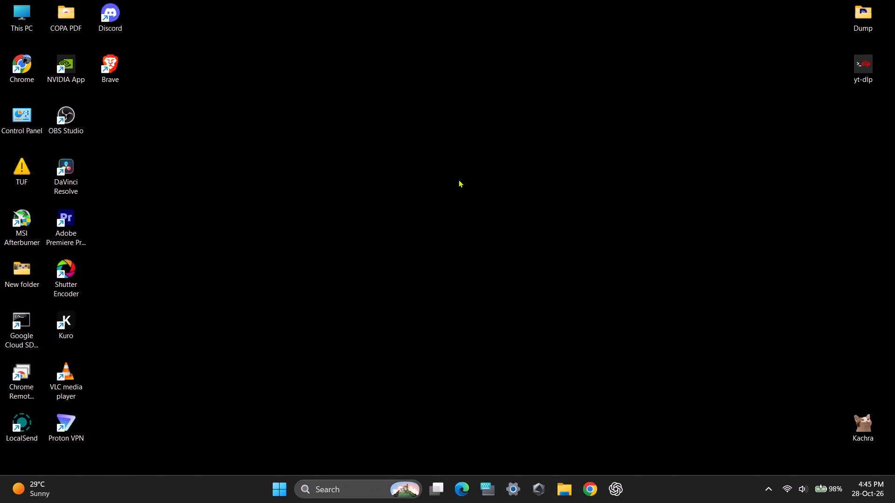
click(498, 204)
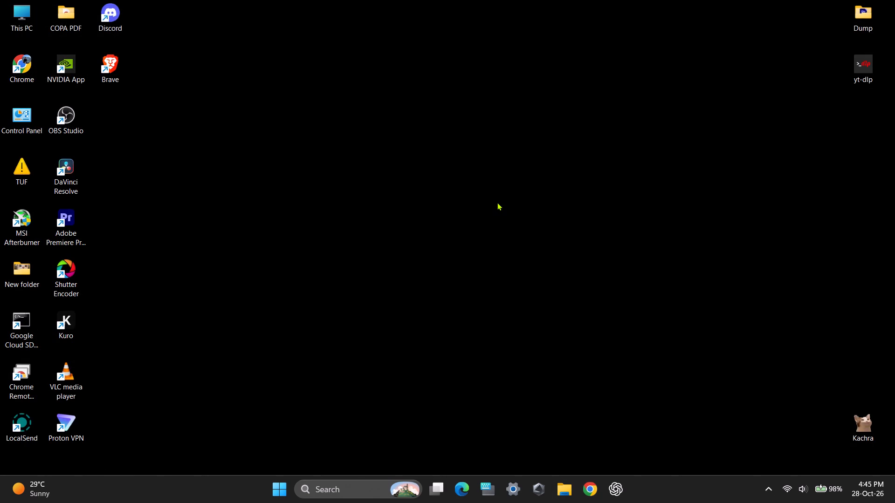